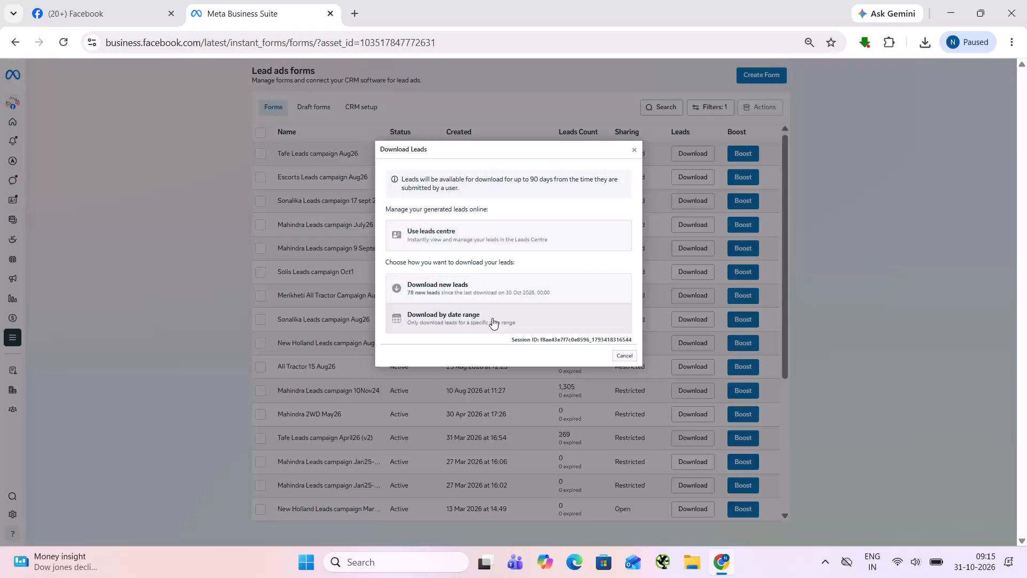
# Download yesterday's leads (30 Oct 2026) for the Escorts Leads campaign Aug26 form as an XLS file.
pyautogui.click(473, 243)
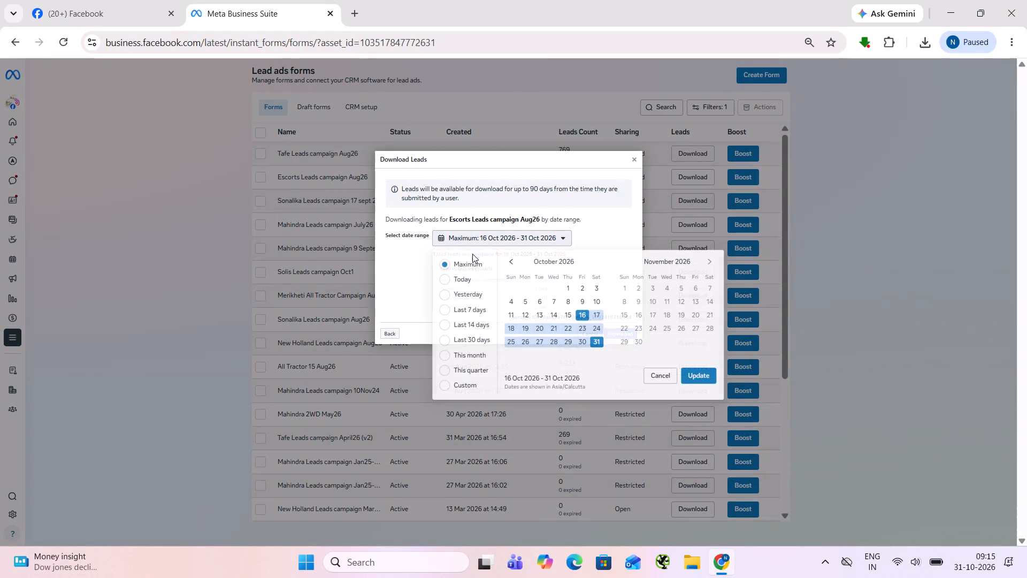
pyautogui.click(470, 292)
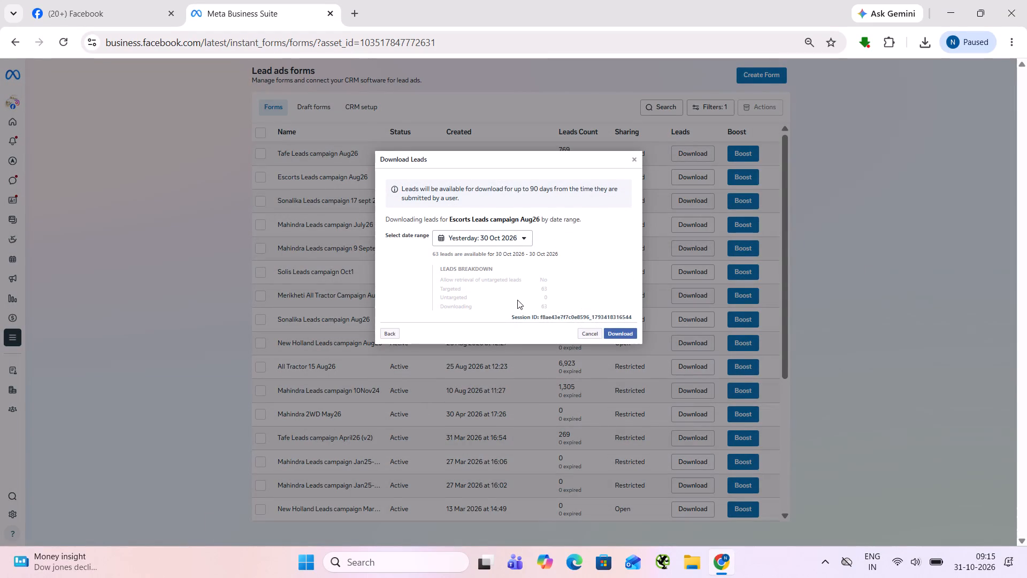
pyautogui.click(617, 336)
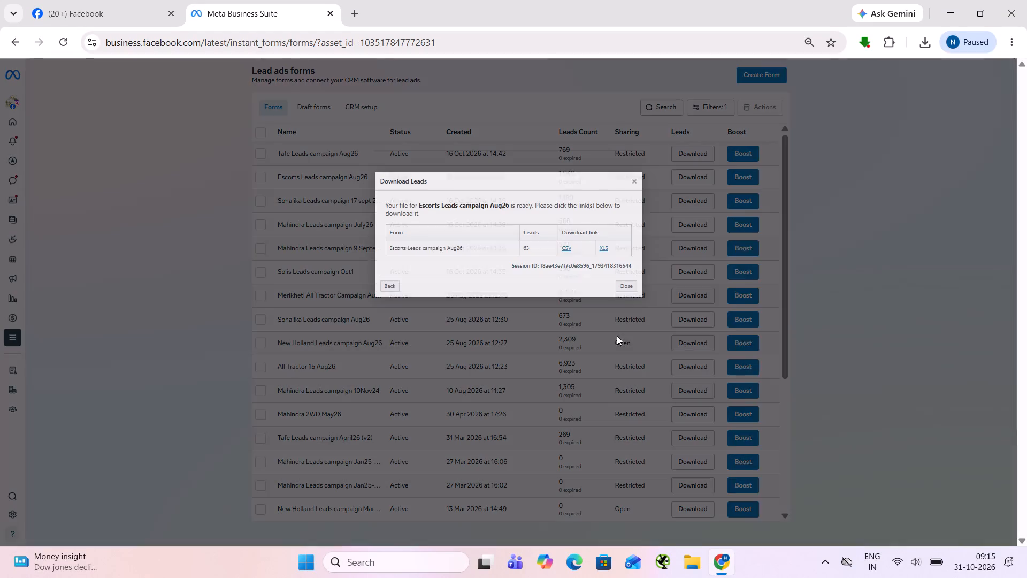
pyautogui.click(602, 249)
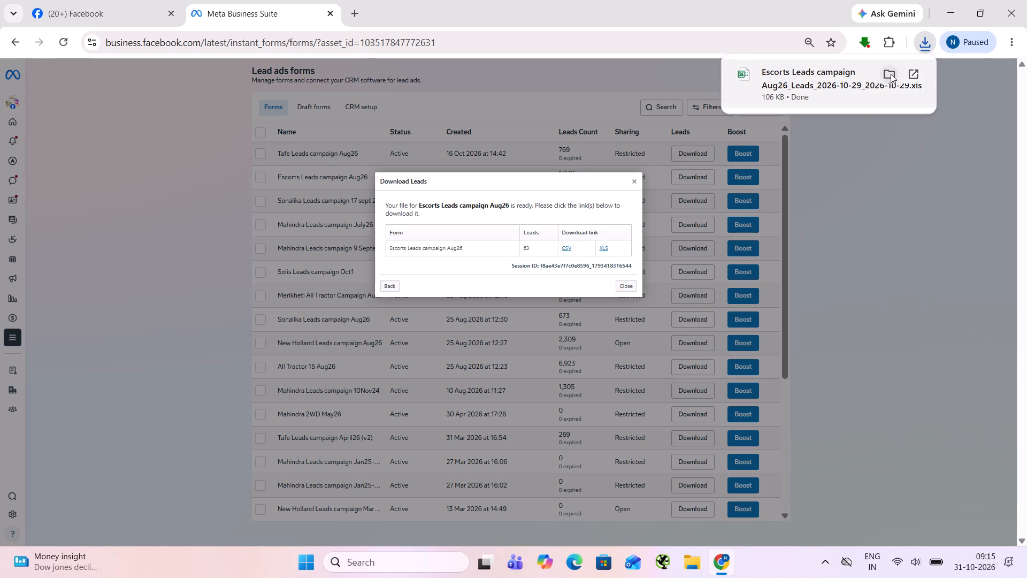
# Open the downloaded Escorts leads workbook in Excel, dismiss the activation notice and enable editing.
pyautogui.click(912, 70)
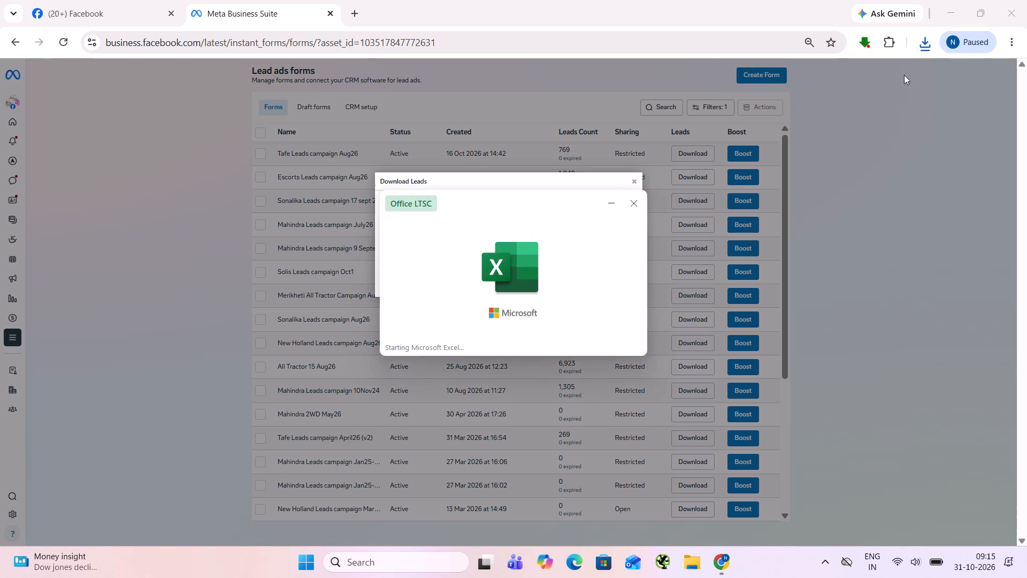
pyautogui.click(464, 314)
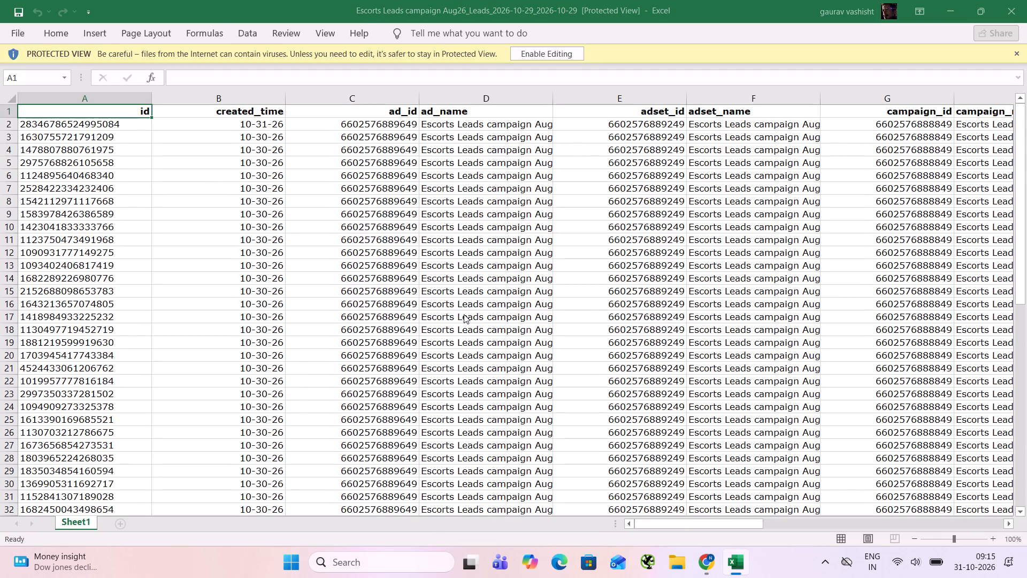
pyautogui.click(667, 119)
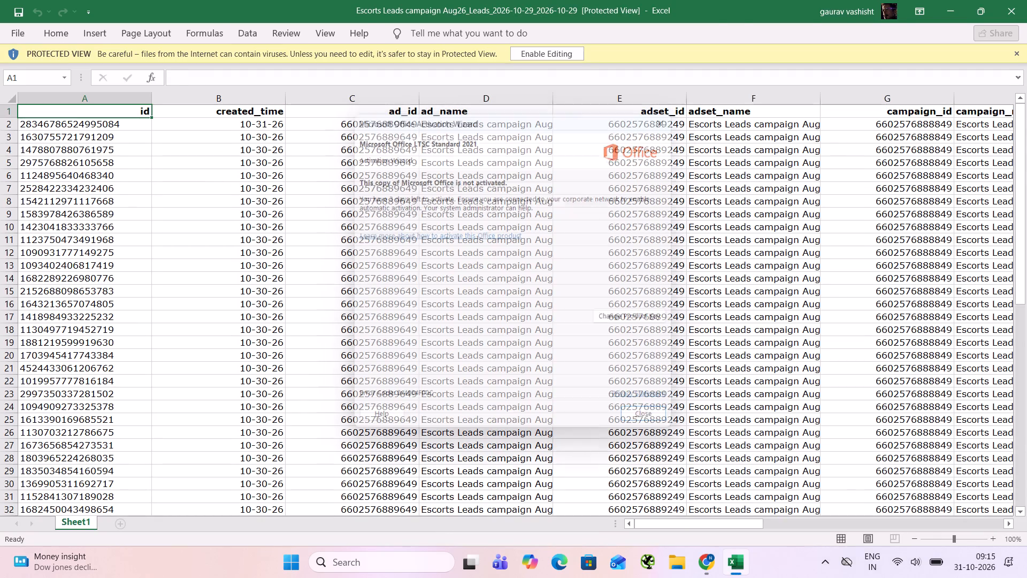
pyautogui.click(568, 55)
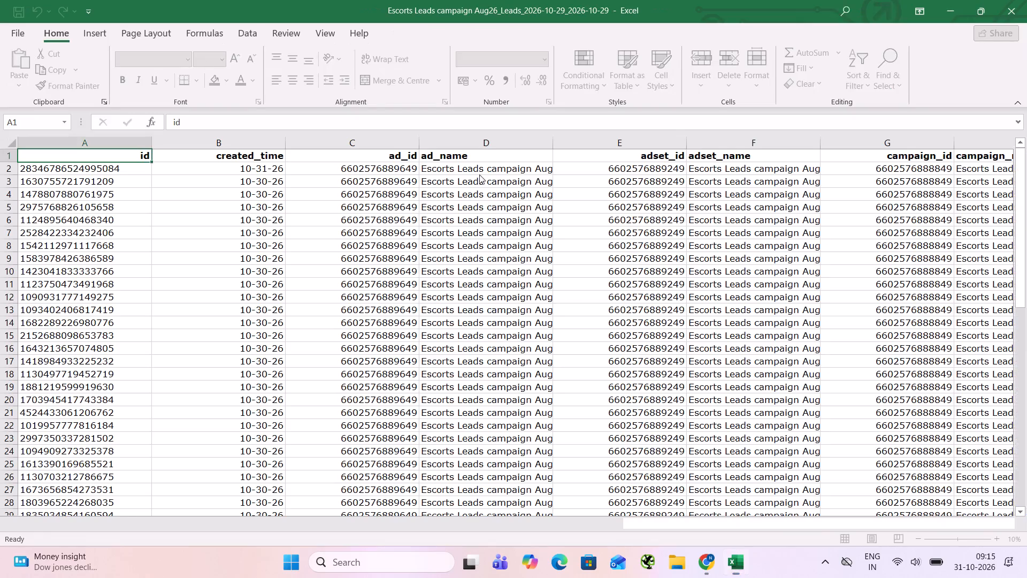
# Clear the city and state cells of the first lead in row 2.
pyautogui.click(464, 208)
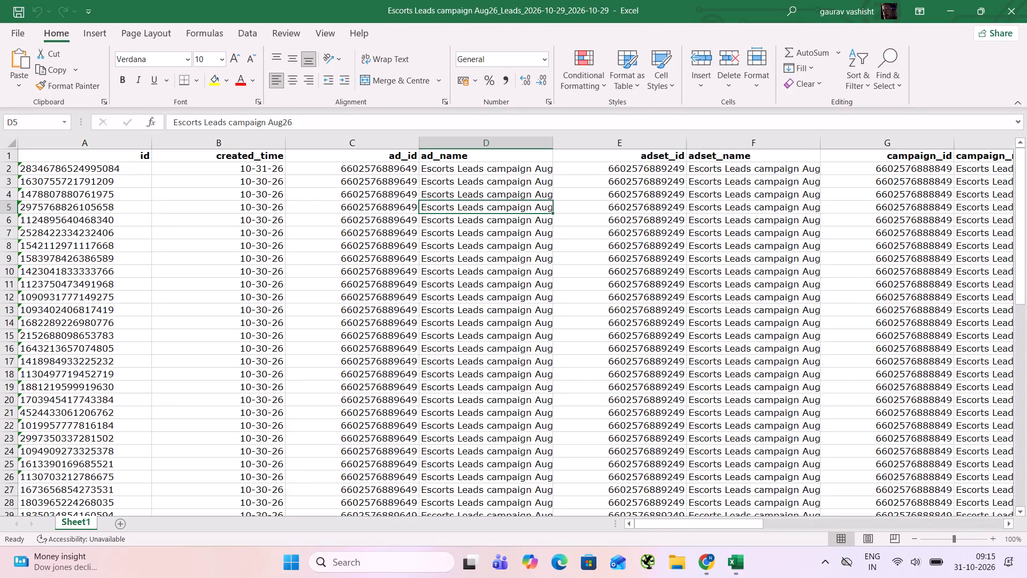
pyautogui.hotkey('ctrl', 'Right')
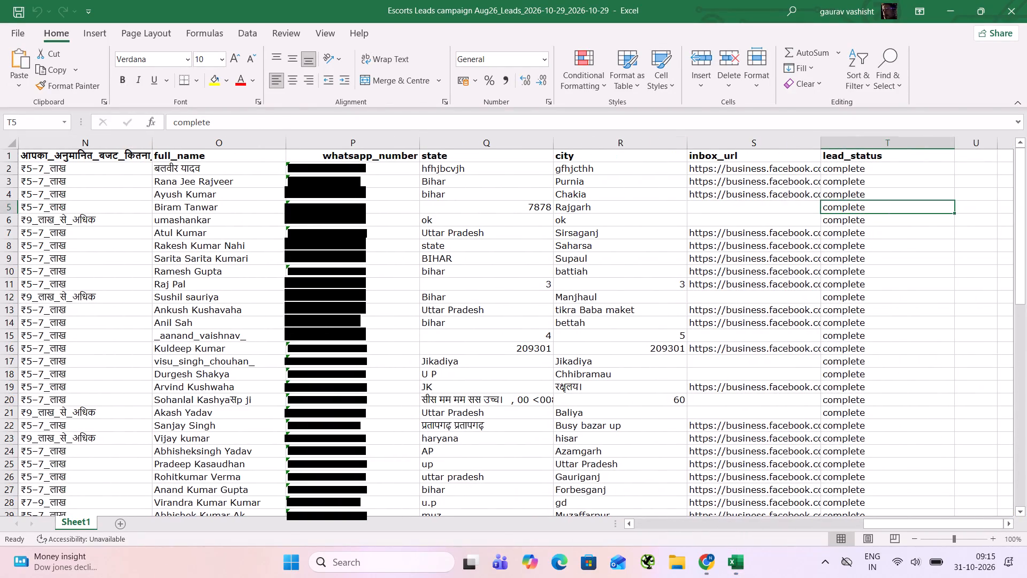
pyautogui.click(553, 169)
pyautogui.press('BackSpace')
pyautogui.press('Left')
pyautogui.press('BackSpace')
pyautogui.press('Down')
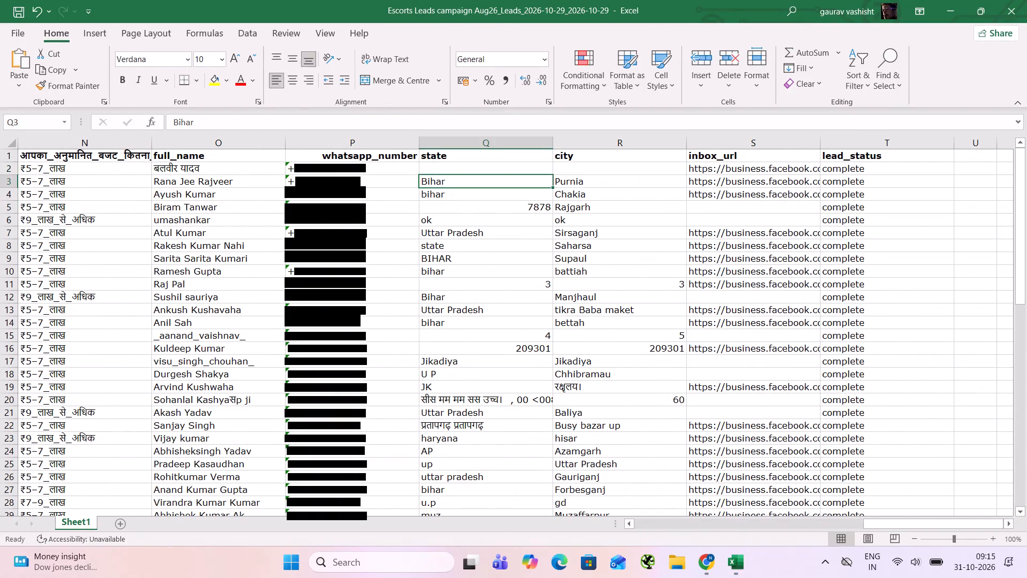
# Copy the state Bihar from row 3 into the state cell of row 4.
pyautogui.hotkey('ctrl', 'c')
pyautogui.press('Down')
pyautogui.hotkey('ctrl', 'v')
# Set the state in rows 5 and 6 to Uttar Pradesh and clear the city in row 6.
pyautogui.press('Down')
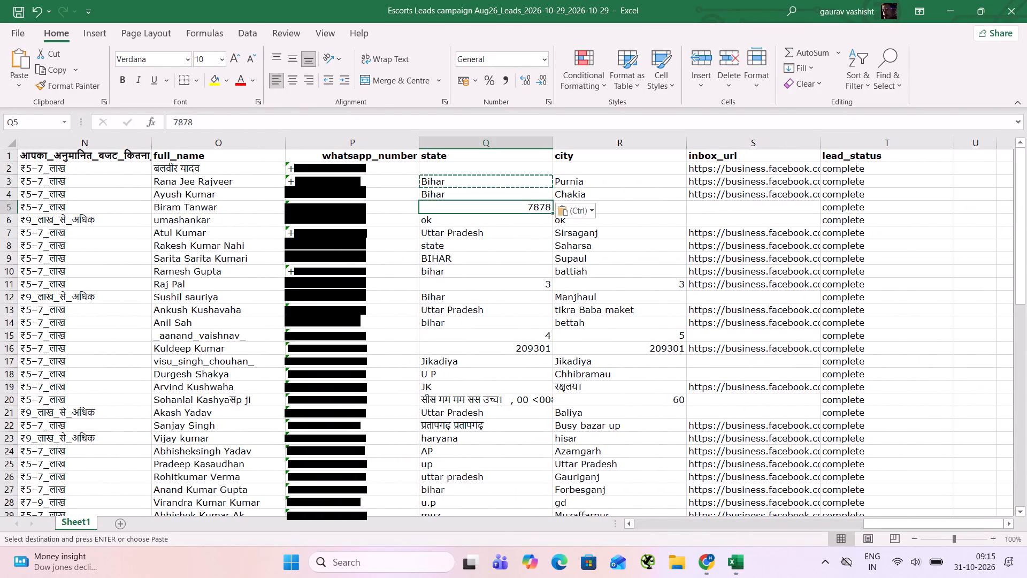
pyautogui.write('Uttar')
pyautogui.press('space')
pyautogui.press('Return')
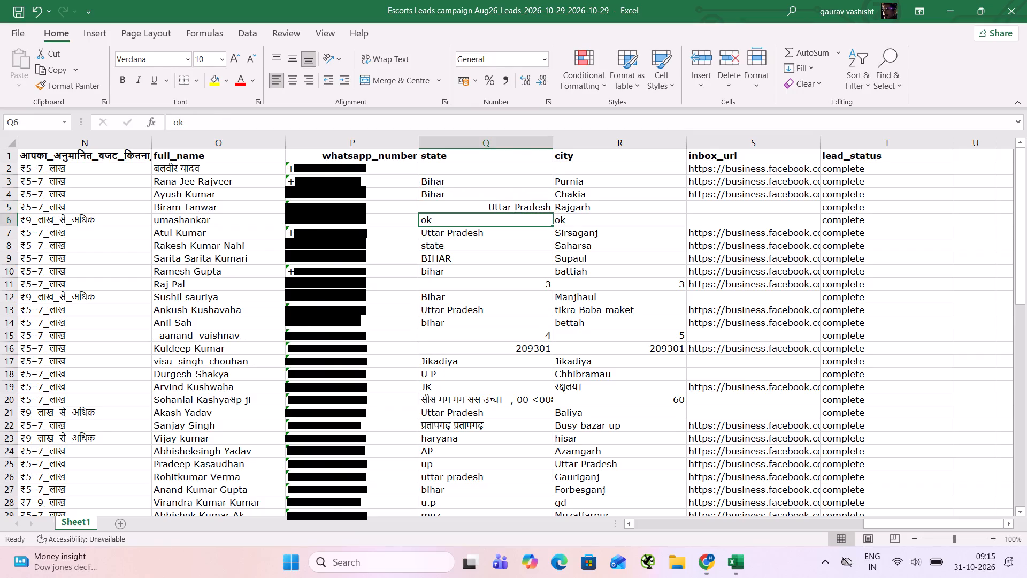
pyautogui.press('Up')
pyautogui.hotkey('ctrl', 'c')
pyautogui.press('Down')
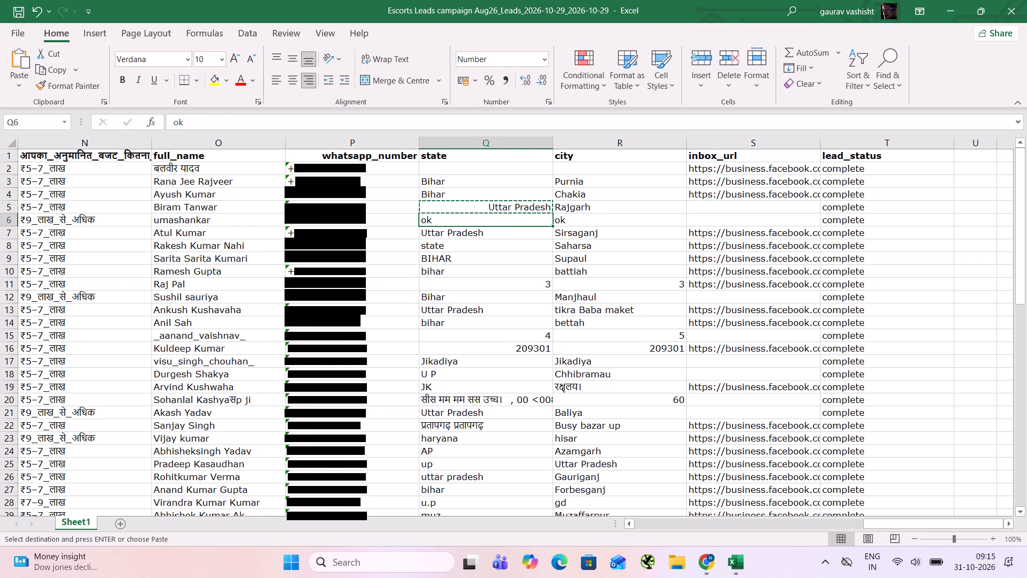
pyautogui.hotkey('ctrl', 'v')
pyautogui.press('Right')
pyautogui.press('BackSpace')
pyautogui.press('Down')
# Copy the state Uttar Pradesh from row 7 into the state cell of row 8.
pyautogui.press('Left')
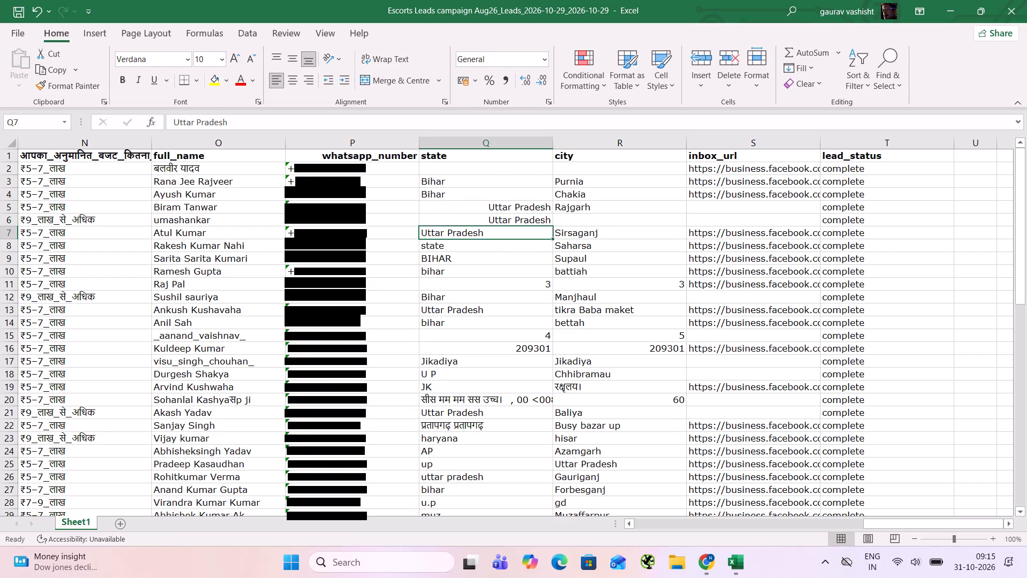
pyautogui.press('Down')
pyautogui.press('Up')
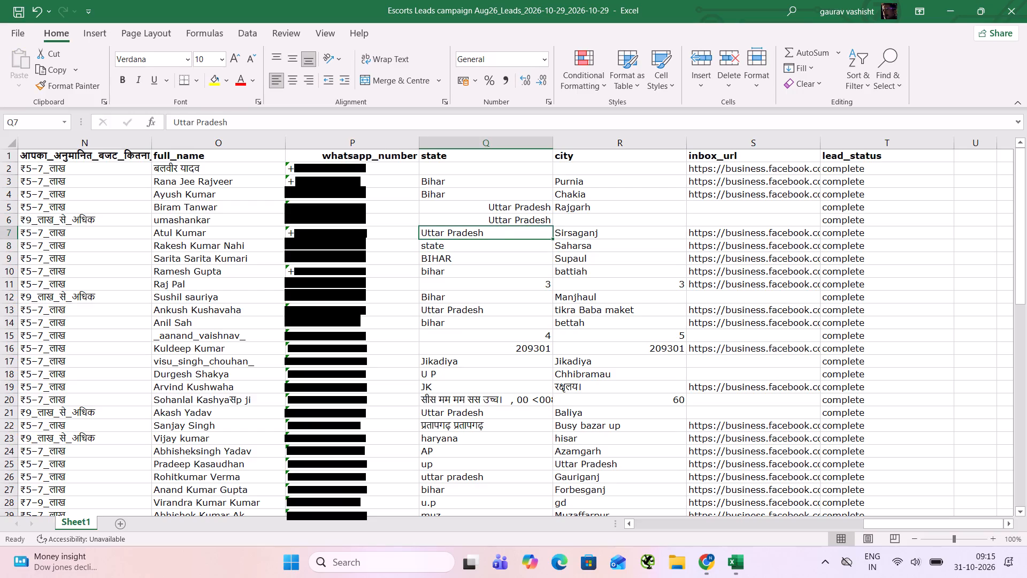
pyautogui.hotkey('ctrl', 'c')
pyautogui.press('Down')
pyautogui.hotkey('ctrl', 'v')
# Set the state in rows 9 and 10 to Bihar with an initial capital only.
pyautogui.press('Down')
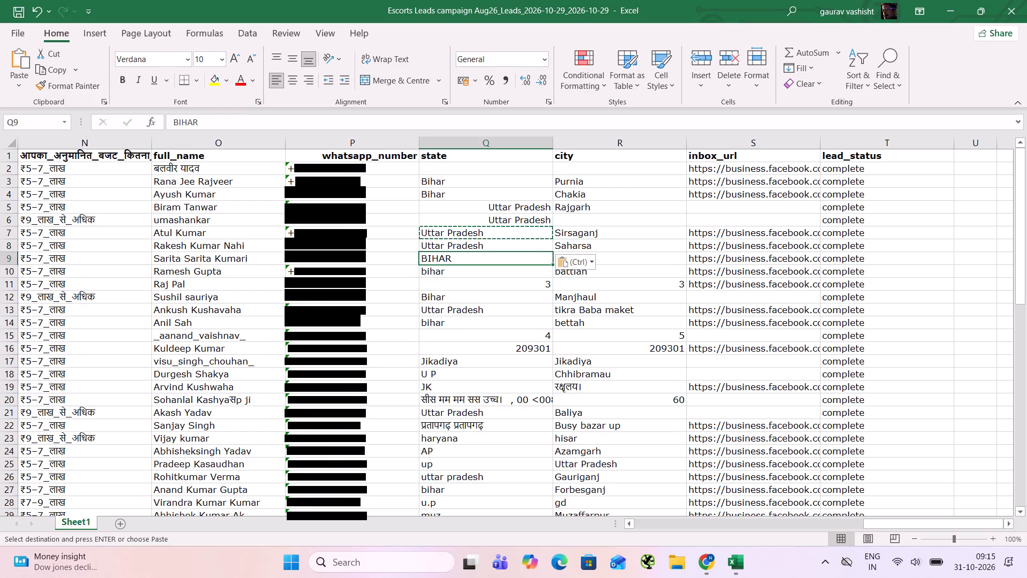
pyautogui.write('Bihar')
pyautogui.press('Down')
pyautogui.press('Up')
pyautogui.hotkey('ctrl', 'c')
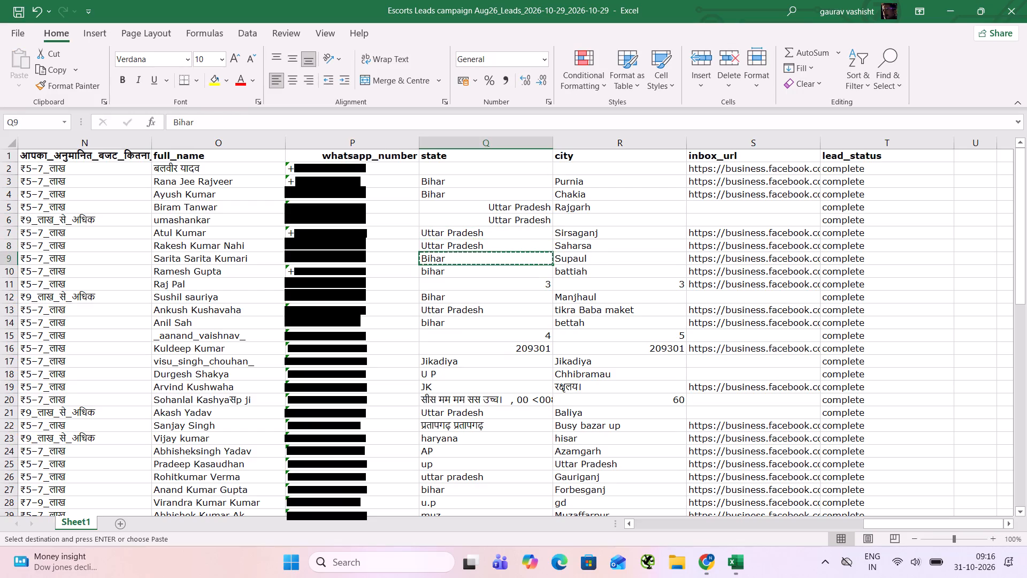
pyautogui.press('Down')
pyautogui.hotkey('ctrl', 'v')
# Clear the city in row 10 and both the city and state in row 11.
pyautogui.press('Right')
pyautogui.press('BackSpace')
pyautogui.press('Down')
pyautogui.press('BackSpace')
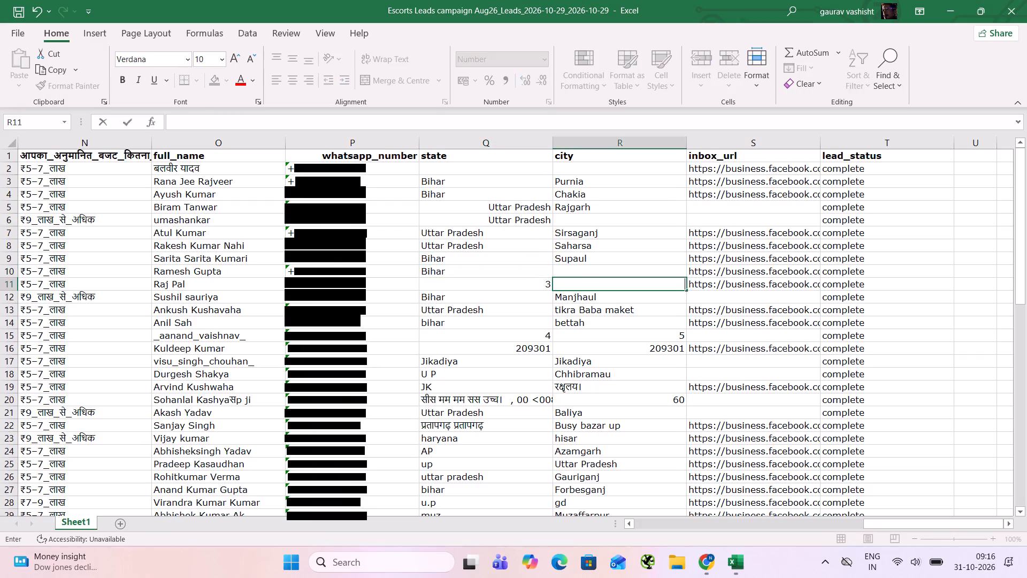
pyautogui.press('Left')
pyautogui.press('BackSpace')
# Copy the state Bihar from row 10 into the state cells of rows 12, 14 and 15.
pyautogui.press('Up')
pyautogui.hotkey('ctrl', 'c')
pyautogui.press('Down')
pyautogui.press('Down')
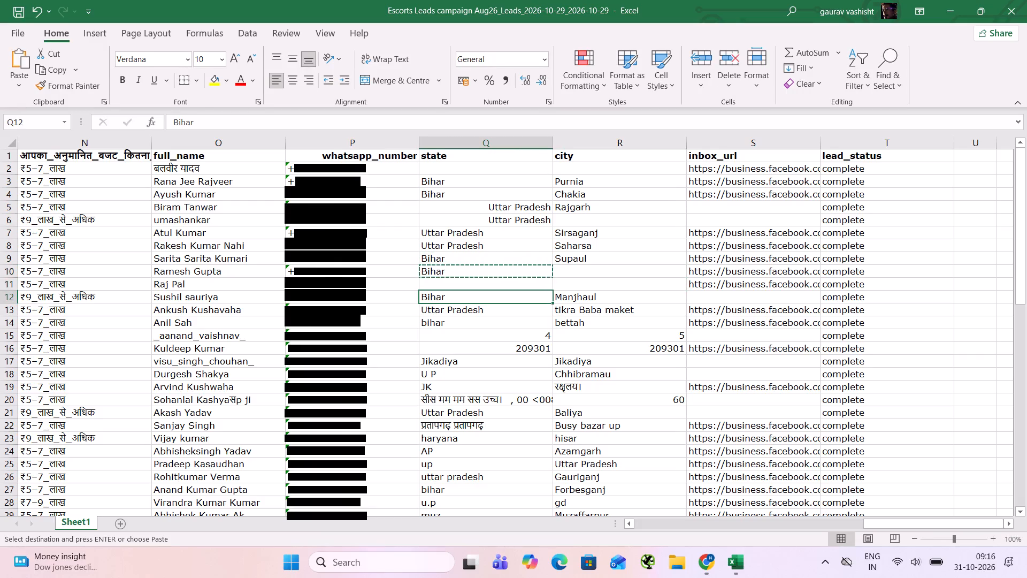
pyautogui.hotkey('ctrl', 'v')
pyautogui.press('Down')
pyautogui.press('Down')
pyautogui.hotkey('ctrl', 'v')
pyautogui.press('Down')
pyautogui.hotkey('ctrl', 'v')
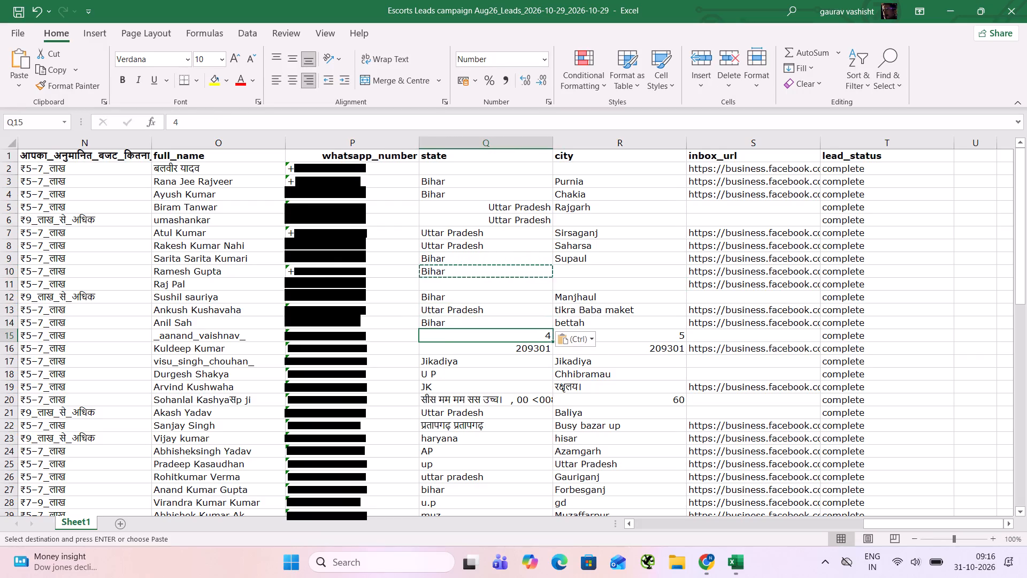
# Enter Bettah as the city in row 14 and leave the city in row 15 blank.
pyautogui.press('Right')
pyautogui.hotkey('ctrl', 'v')
pyautogui.press('Up')
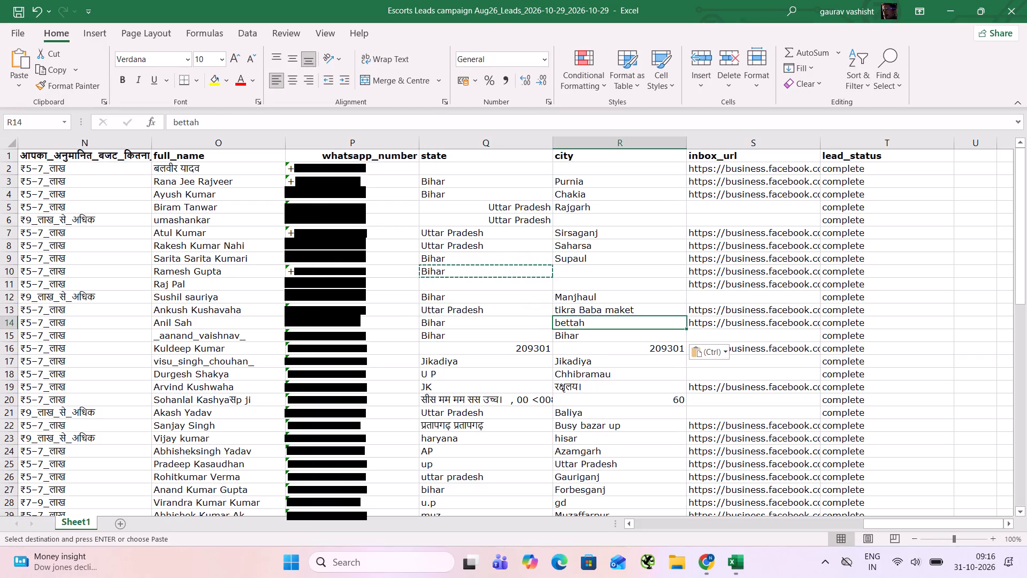
pyautogui.press('BackSpace')
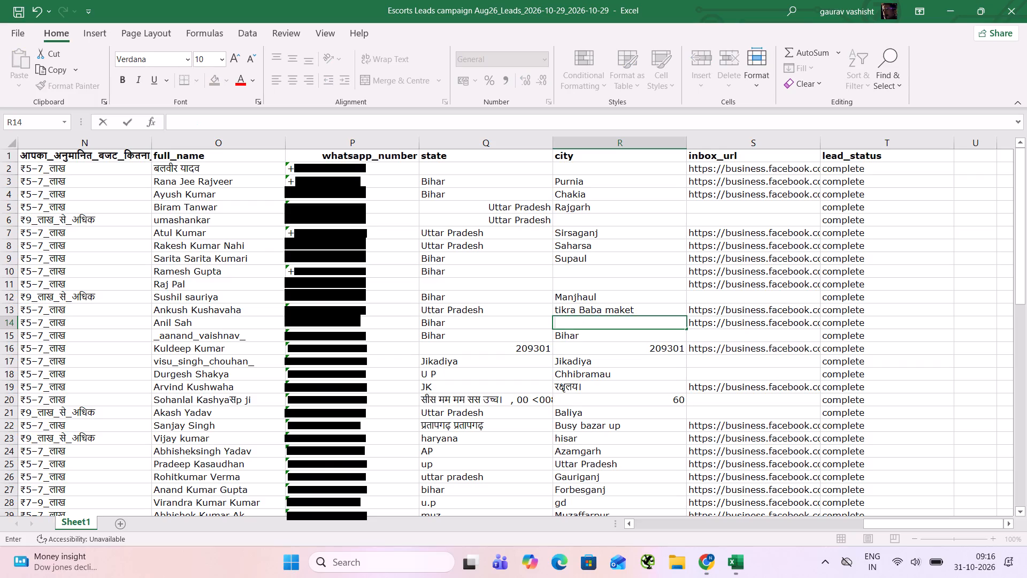
pyautogui.hotkey('shift', 'b')
pyautogui.write('ettah')
pyautogui.press('Down')
pyautogui.press('BackSpace')
# Clear the city in row 13 and both the city and state in row 16.
pyautogui.press('Down')
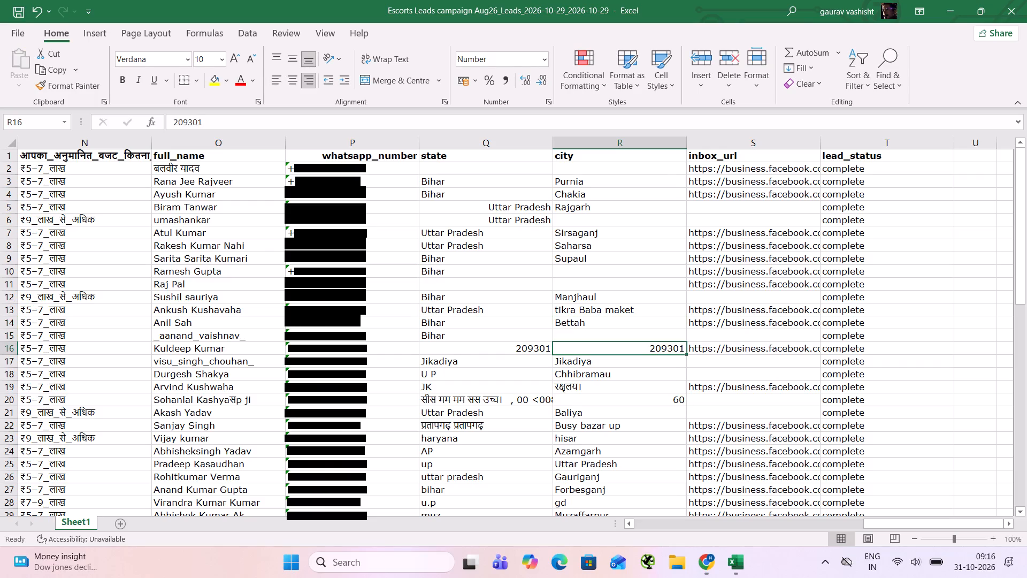
pyautogui.press('BackSpace')
pyautogui.press('Up')
pyautogui.press('Up')
pyautogui.press('Up')
pyautogui.press('BackSpace')
pyautogui.press('Down')
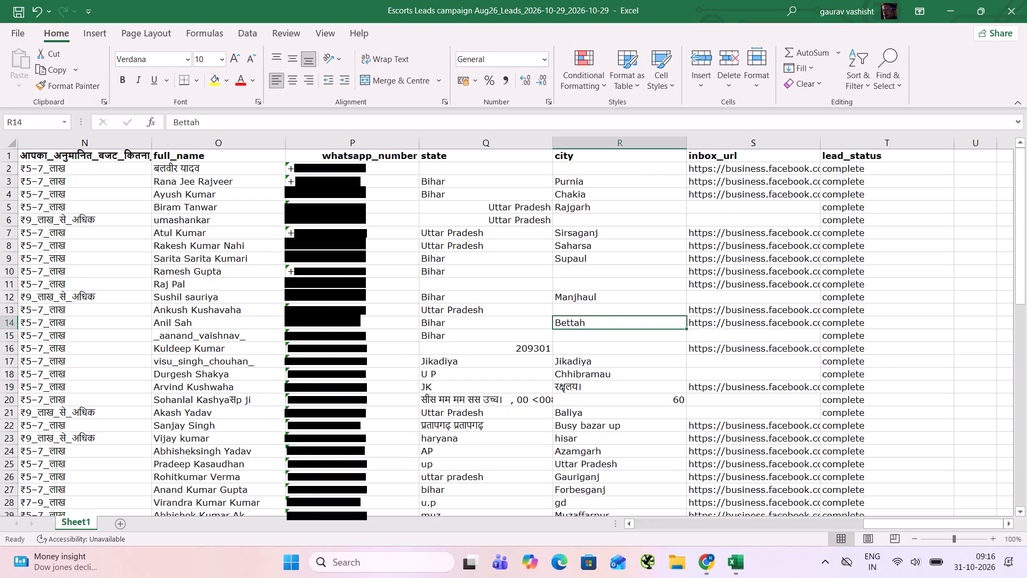
pyautogui.press('Down')
pyautogui.press('Down')
pyautogui.press('Left')
pyautogui.press('BackSpace')
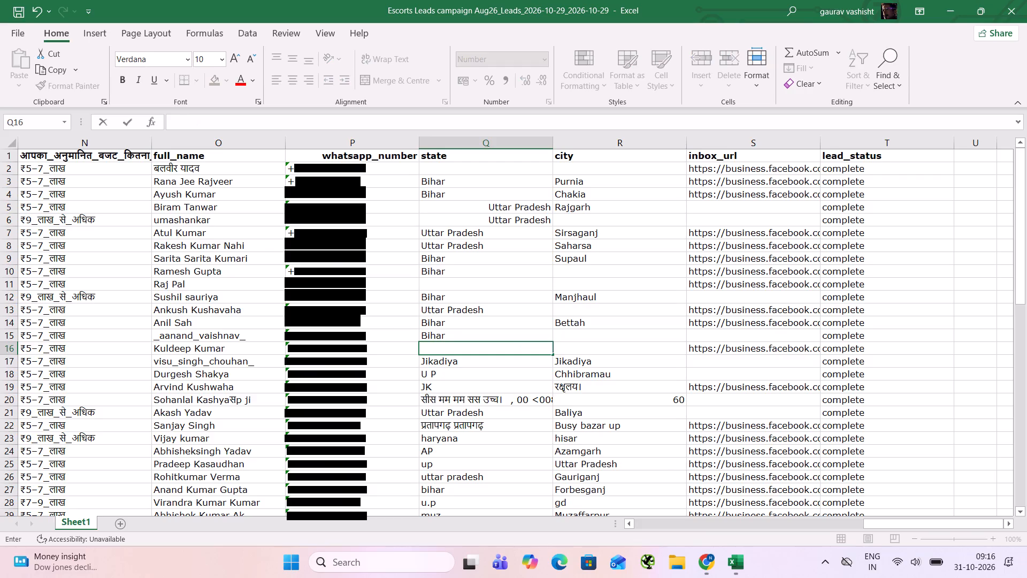
# Copy the state Uttar Pradesh from row 13 into the state cells of rows 17 and 18.
pyautogui.press('Up')
pyautogui.press('Up')
pyautogui.press('Up')
pyautogui.hotkey('ctrl', 'c')
pyautogui.press('Down')
pyautogui.press('Down')
pyautogui.press('Down')
pyautogui.press('Down')
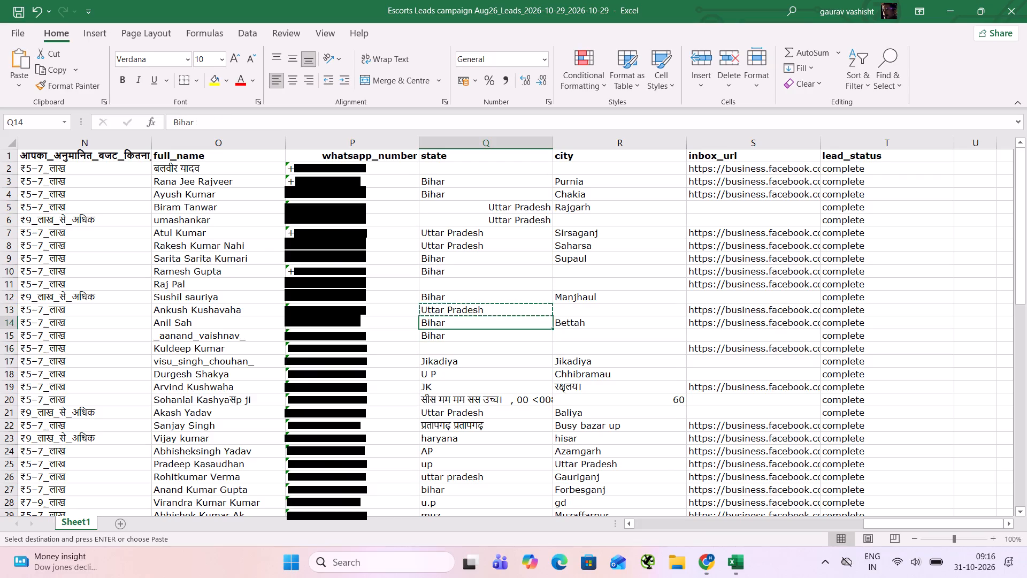
pyautogui.hotkey('ctrl', 'v')
pyautogui.press('Down')
pyautogui.hotkey('ctrl', 'v')
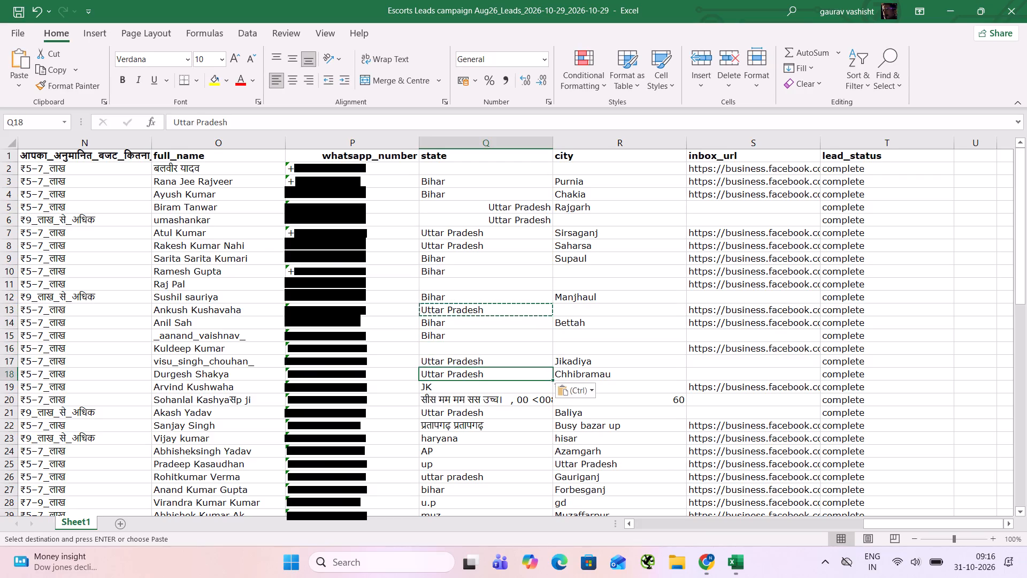
# Set the state in row 19 to Jammu And Kashmir.
pyautogui.press('Down')
pyautogui.write('Jammu')
pyautogui.press('space')
pyautogui.write('And Kashmir')
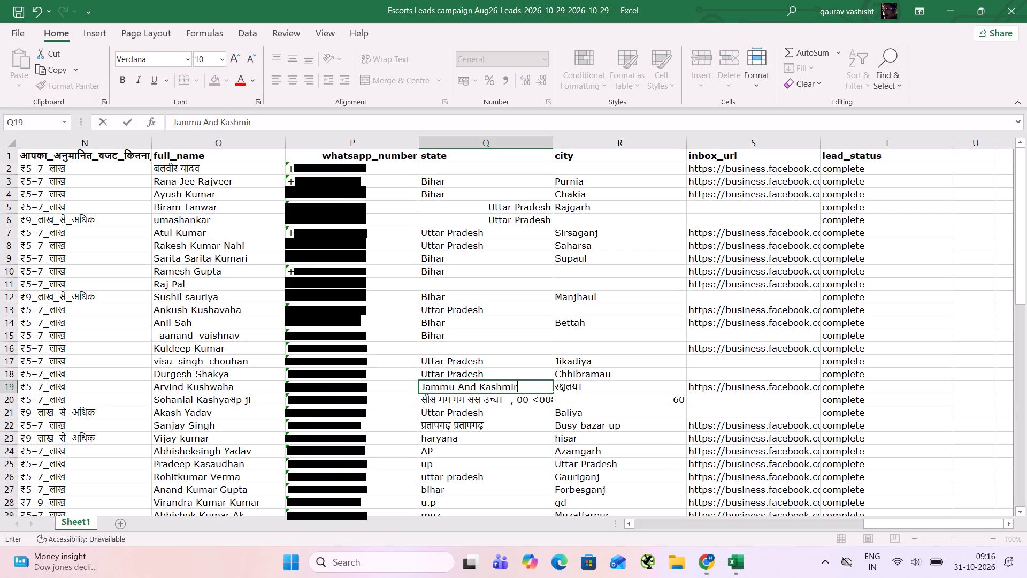
# Clear the city in row 19 and both the city and state in row 20.
pyautogui.press('Right')
pyautogui.press('BackSpace')
pyautogui.press('Down')
pyautogui.press('BackSpace')
pyautogui.press('Left')
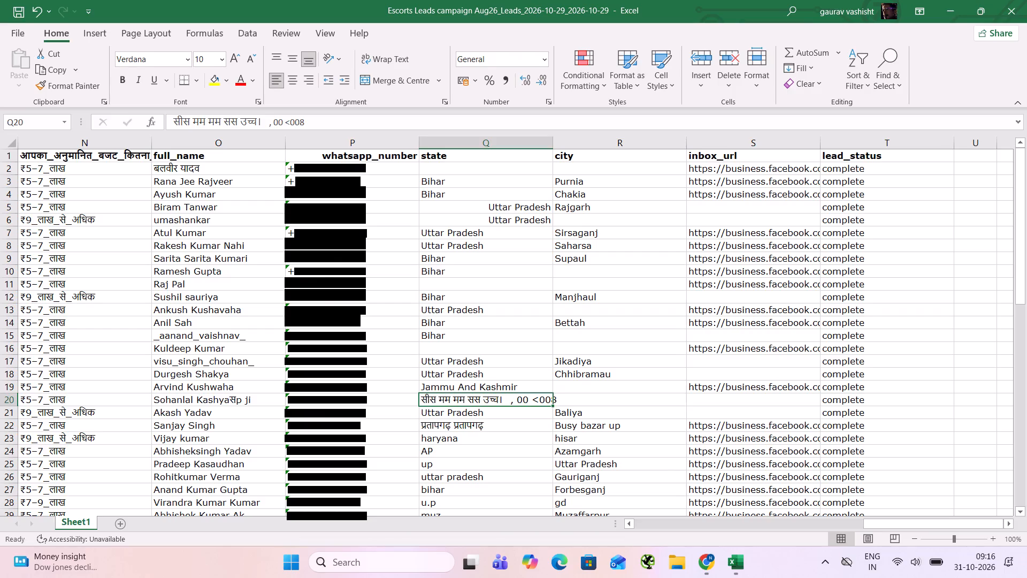
pyautogui.press('BackSpace')
pyautogui.press('Down')
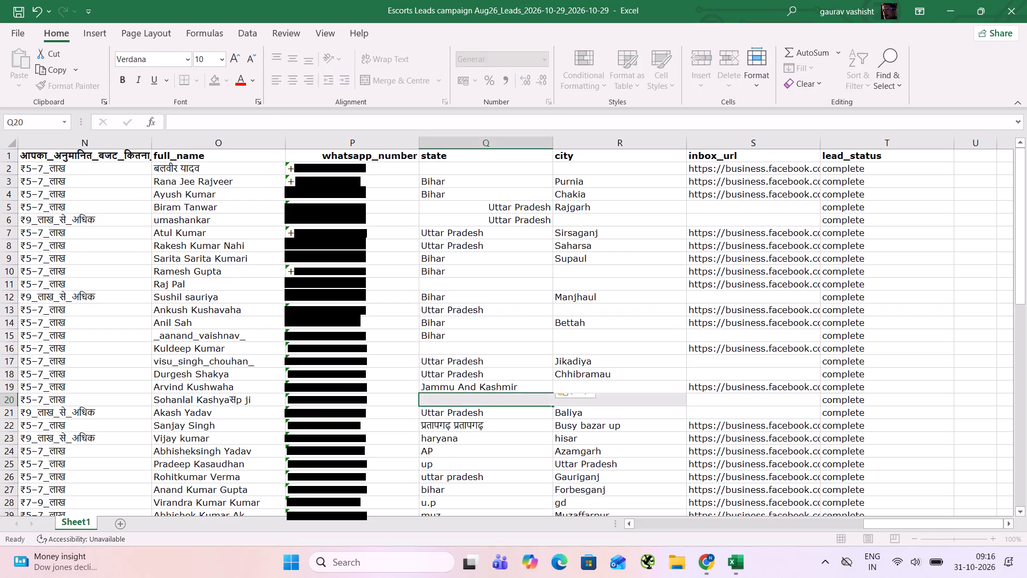
# Copy the state Uttar Pradesh from row 21 into row 22 and clear the cities in rows 22 and 23.
pyautogui.press('Down')
pyautogui.press('Up')
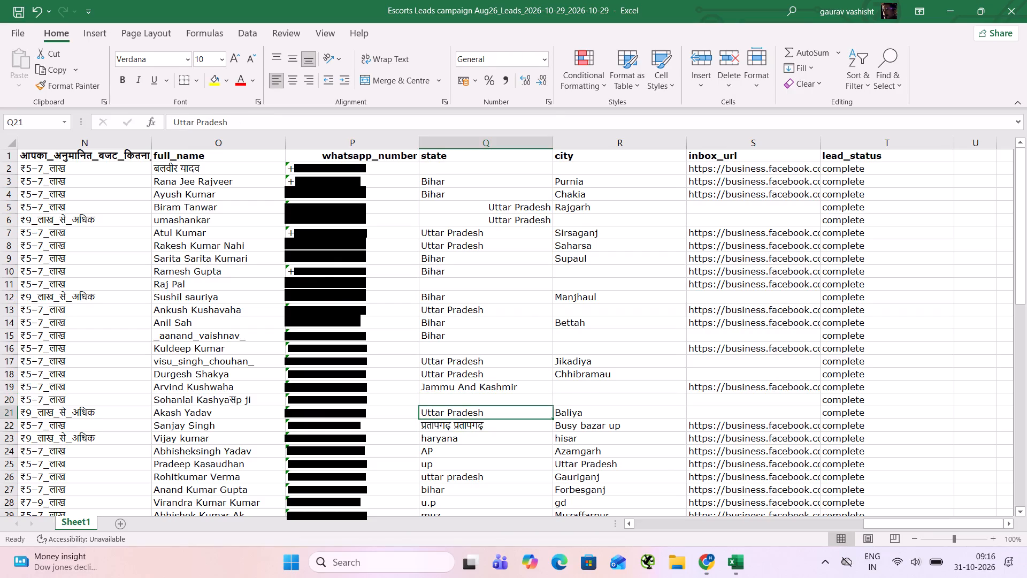
pyautogui.hotkey('ctrl', 'c')
pyautogui.press('Down')
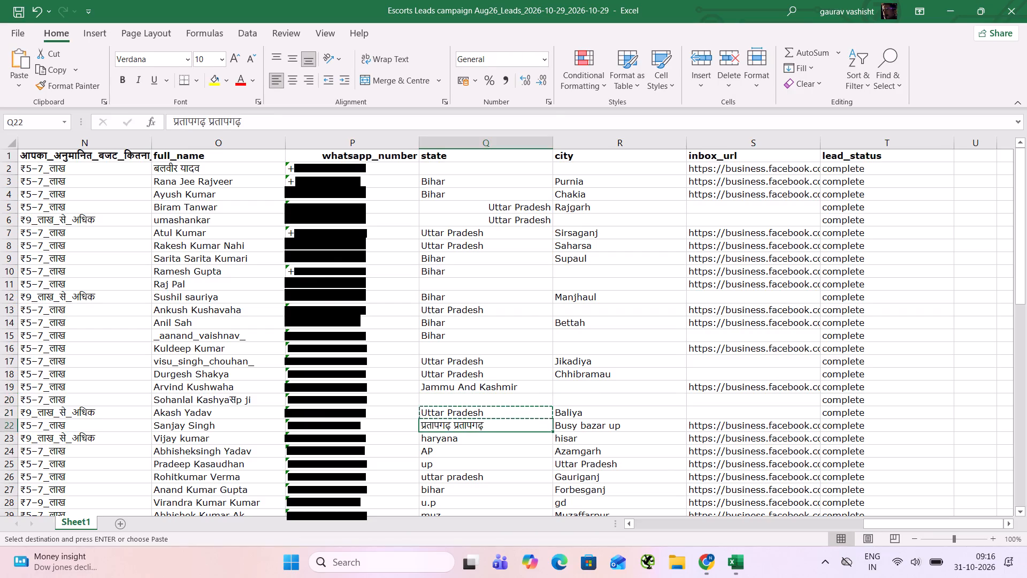
pyautogui.hotkey('ctrl', 'v')
pyautogui.press('Right')
pyautogui.press('BackSpace')
pyautogui.press('Down')
pyautogui.press('BackSpace')
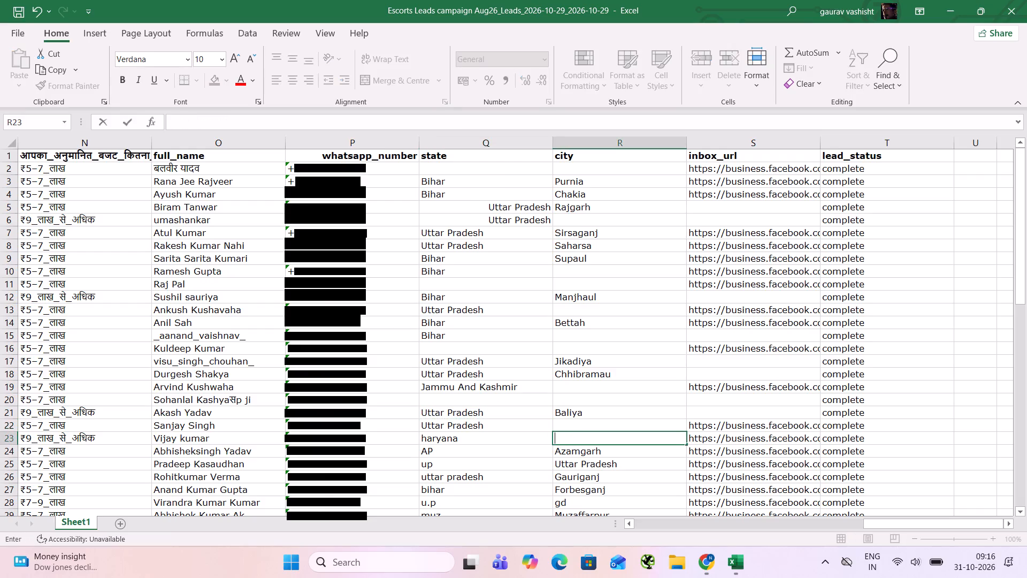
# Set the state in row 23 to Haryana.
pyautogui.press('Left')
pyautogui.write('Haryana')
pyautogui.press('Down')
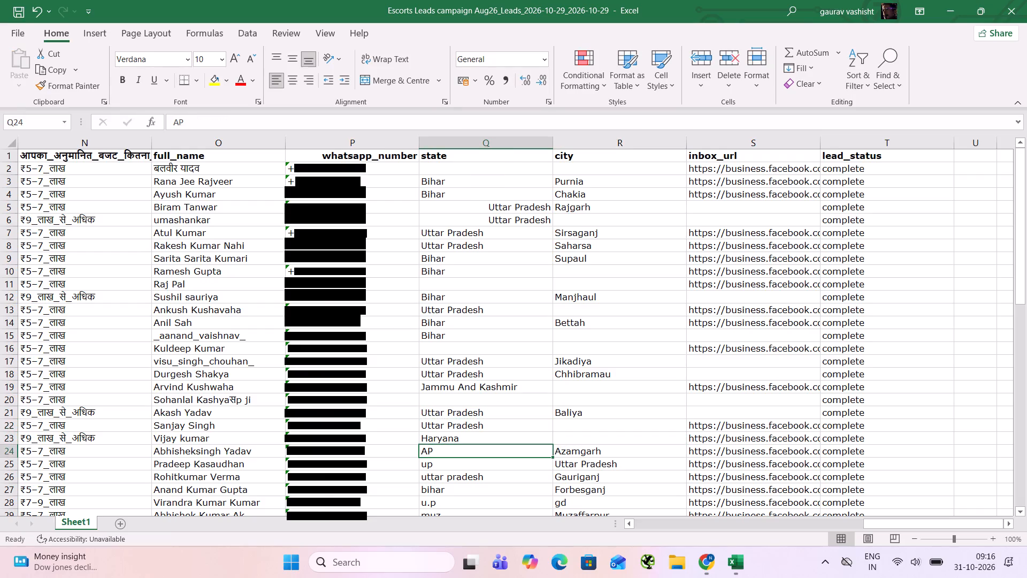
# Set the state in row 24 to Andhra Pradesh.
pyautogui.write('Andhra')
pyautogui.press('space')
pyautogui.write('Pradesh')
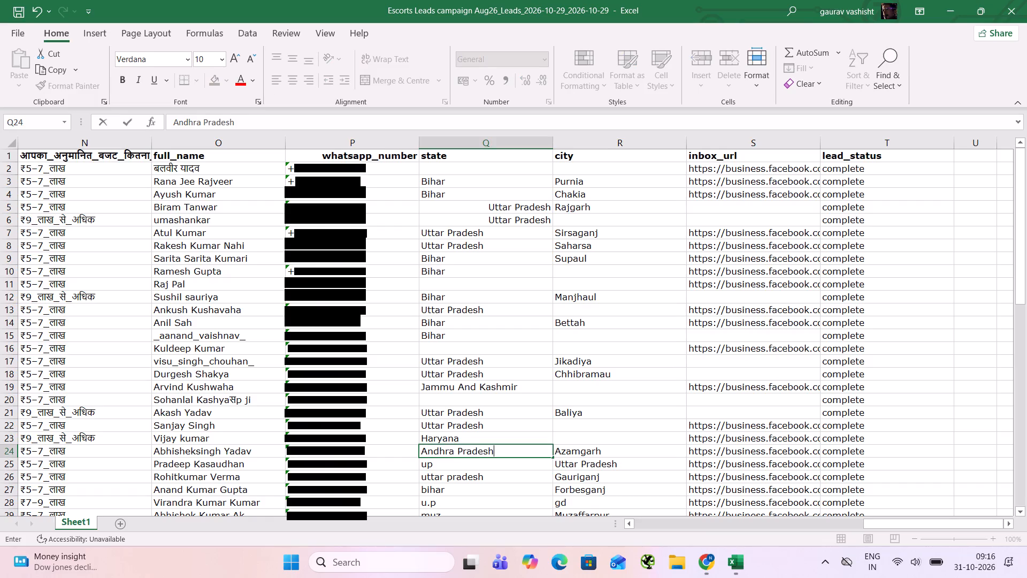
pyautogui.press('Up')
# Copy the state Uttar Pradesh from row 22 into rows 25, 26 and 28, and clear the city in row 28.
pyautogui.press('Up')
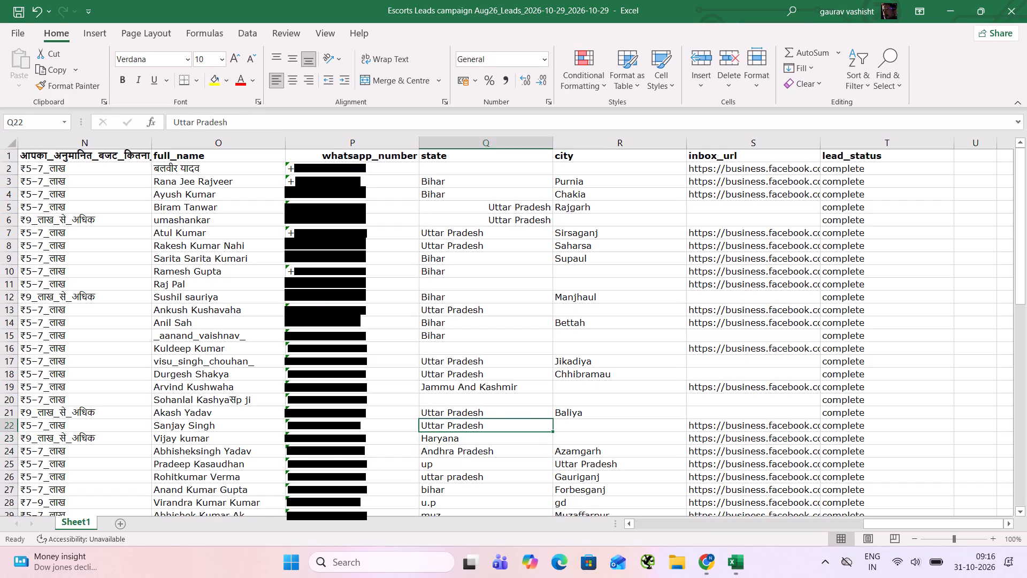
pyautogui.hotkey('ctrl', 'c')
pyautogui.press('Down')
pyautogui.press('Down')
pyautogui.press('Down')
pyautogui.hotkey('ctrl', 'v')
pyautogui.press('Down')
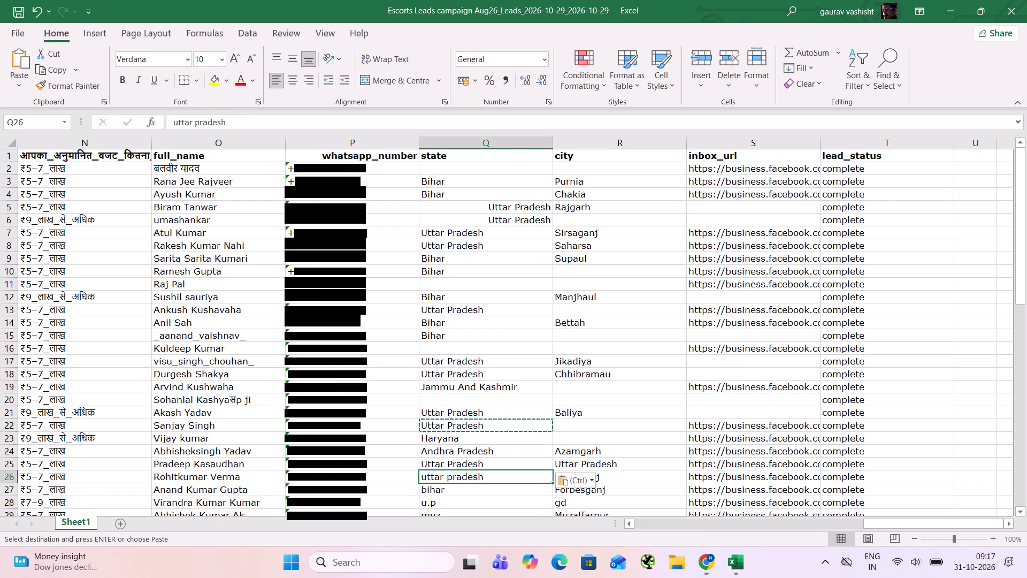
pyautogui.hotkey('ctrl', 'v')
pyautogui.press('Down')
pyautogui.press('Down')
pyautogui.hotkey('ctrl', 'v')
pyautogui.press('Right')
pyautogui.press('BackSpace')
pyautogui.press('Up')
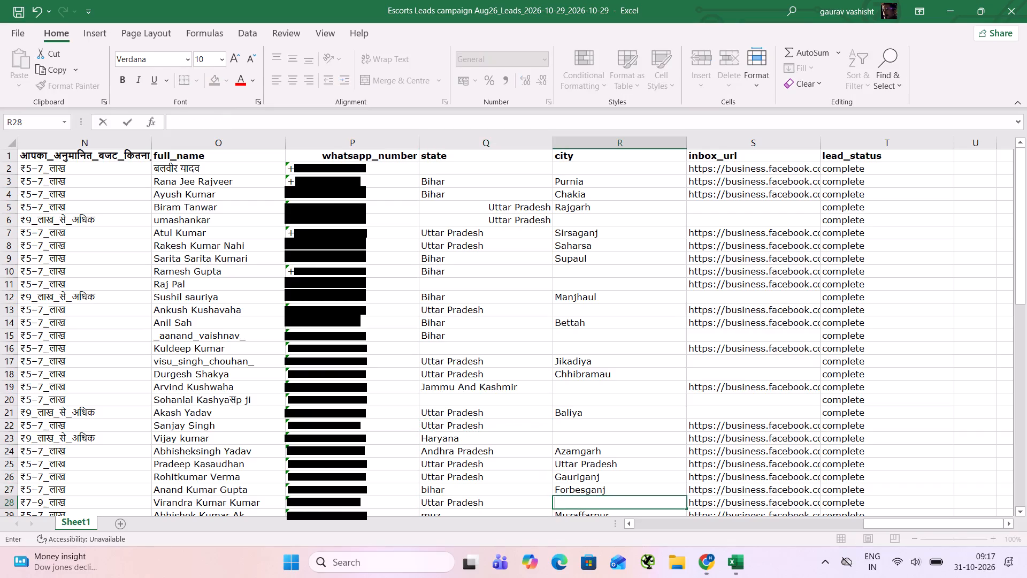
# Set the state in row 27 to Bihar.
pyautogui.press('Left')
pyautogui.write('Bihar')
pyautogui.press('Down')
# Look through the remaining state and city entries from row 28 down to row 54.
pyautogui.press('Down')
pyautogui.press('Down')
pyautogui.press('Down')
pyautogui.press('Down')
pyautogui.press('Down')
pyautogui.press('Down')
pyautogui.press('Down')
pyautogui.press('Down')
pyautogui.press('Down')
pyautogui.press('Down')
pyautogui.press('Down')
pyautogui.press('Down')
pyautogui.press('Down')
pyautogui.press('Down')
pyautogui.press('Down')
pyautogui.press('Down')
pyautogui.press('Down')
pyautogui.press('Down')
pyautogui.press('Down')
pyautogui.press('Down')
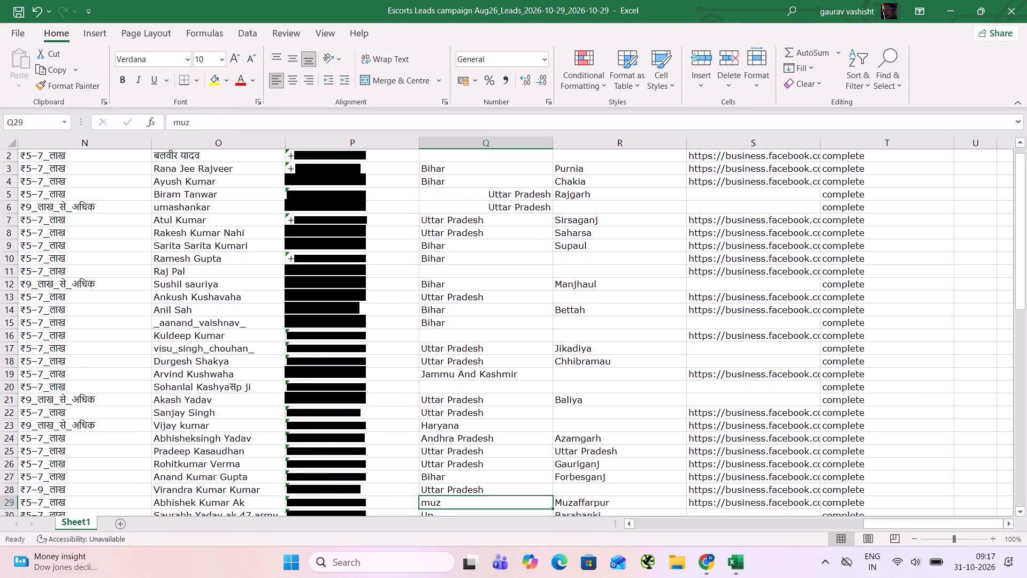
pyautogui.press('Down')
pyautogui.press('Down')
pyautogui.press('Down')
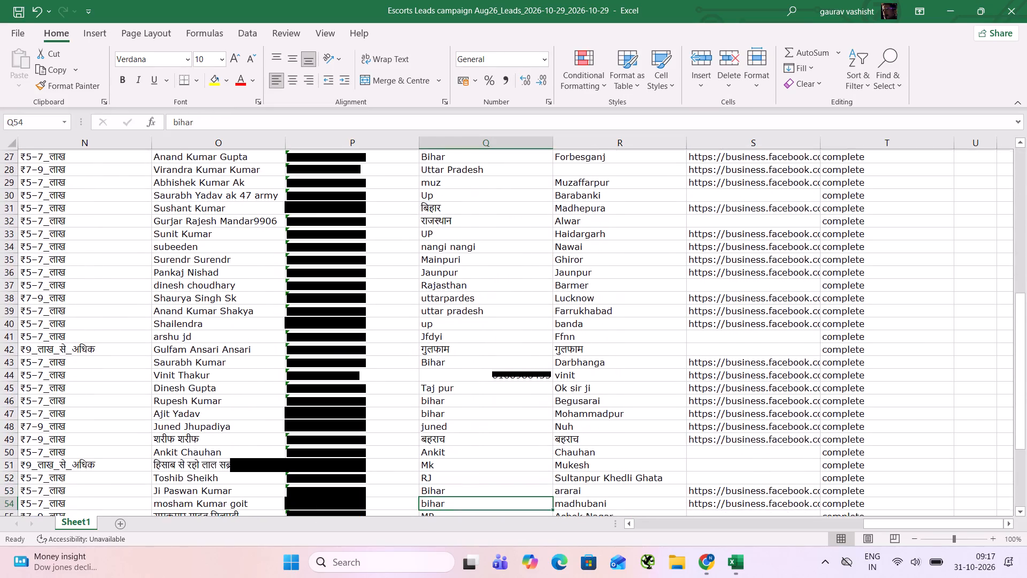
# Copy the state Uttar Pradesh from row 28 into rows 29, 30 and 33.
pyautogui.press('Up')
pyautogui.press('Up')
pyautogui.press('Up')
pyautogui.press('Up')
pyautogui.press('Up')
pyautogui.press('Up')
pyautogui.press('Up')
pyautogui.press('Up')
pyautogui.press('Up')
pyautogui.press('Up')
pyautogui.press('Up')
pyautogui.press('Up')
pyautogui.press('Up')
pyautogui.press('Up')
pyautogui.press('Up')
pyautogui.press('Up')
pyautogui.press('Up')
pyautogui.press('Up')
pyautogui.press('Up')
pyautogui.press('Up')
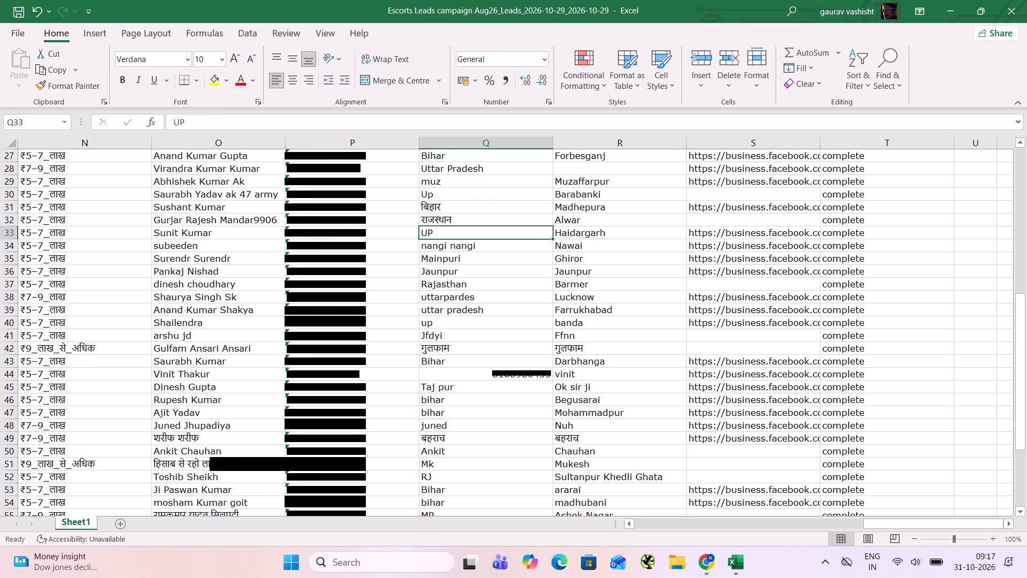
pyautogui.press('Up')
pyautogui.press('Up')
pyautogui.press('Up')
pyautogui.press('Up')
pyautogui.hotkey('ctrl', 'c')
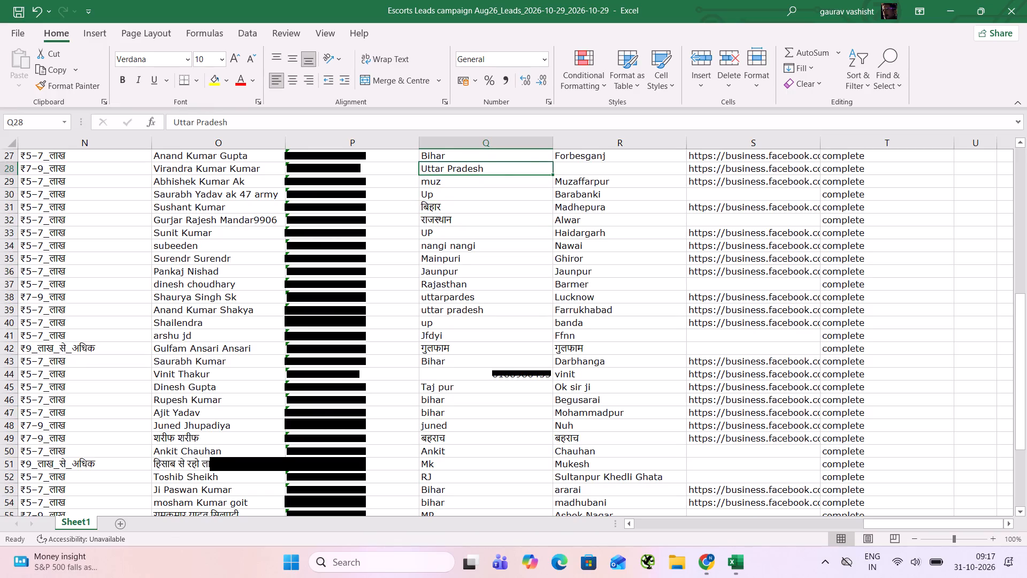
pyautogui.press('Down')
pyautogui.hotkey('ctrl', 'v')
pyautogui.press('Down')
pyautogui.hotkey('ctrl', 'v')
pyautogui.press('Down')
pyautogui.press('Down')
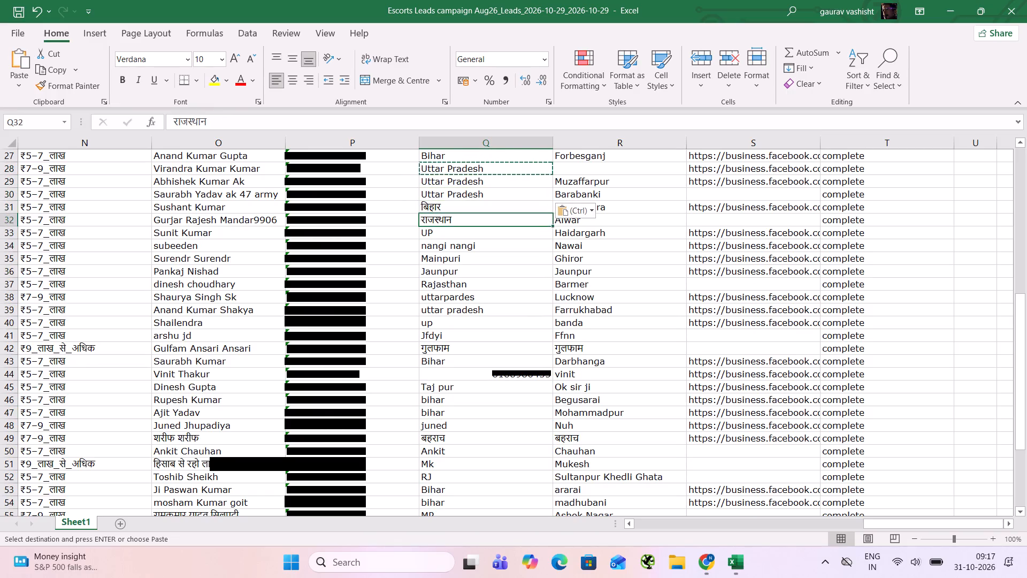
pyautogui.press('Down')
pyautogui.hotkey('ctrl', 'v')
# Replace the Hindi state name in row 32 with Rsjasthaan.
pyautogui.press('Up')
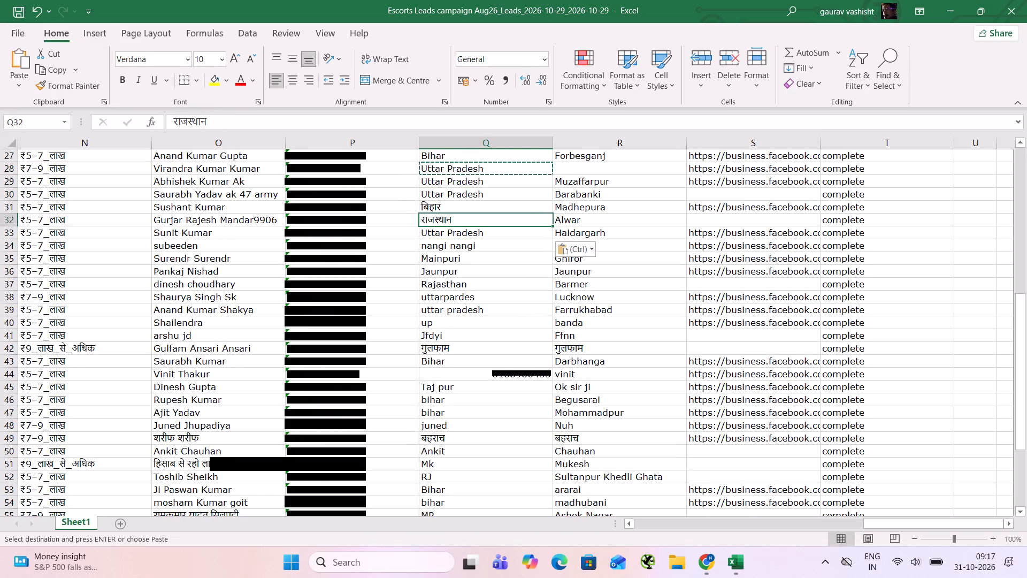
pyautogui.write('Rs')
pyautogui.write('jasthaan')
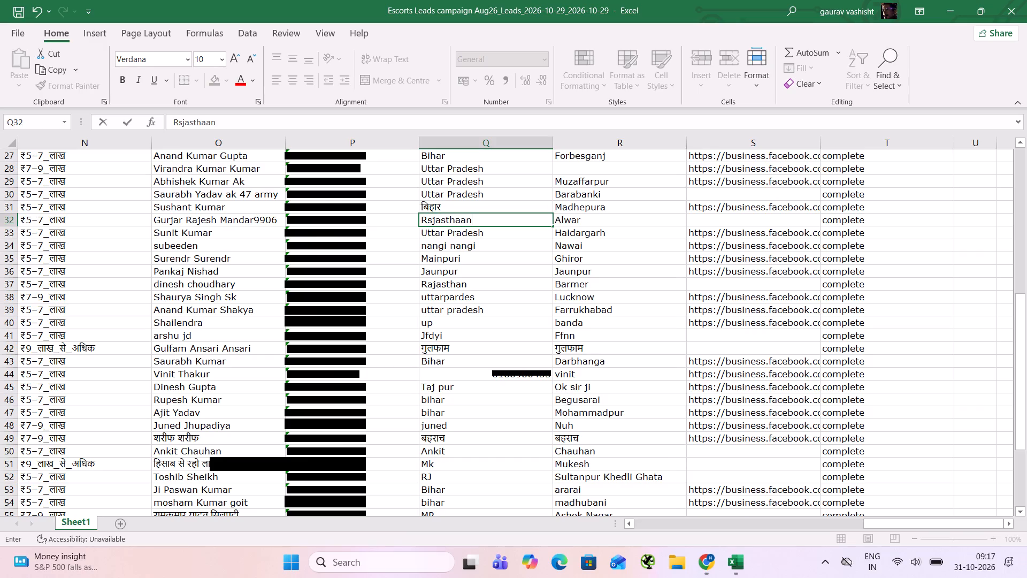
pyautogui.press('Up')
# Set the state in row 31 to Bihar and the state in row 32 to Rajasthan.
pyautogui.write('Bihar')
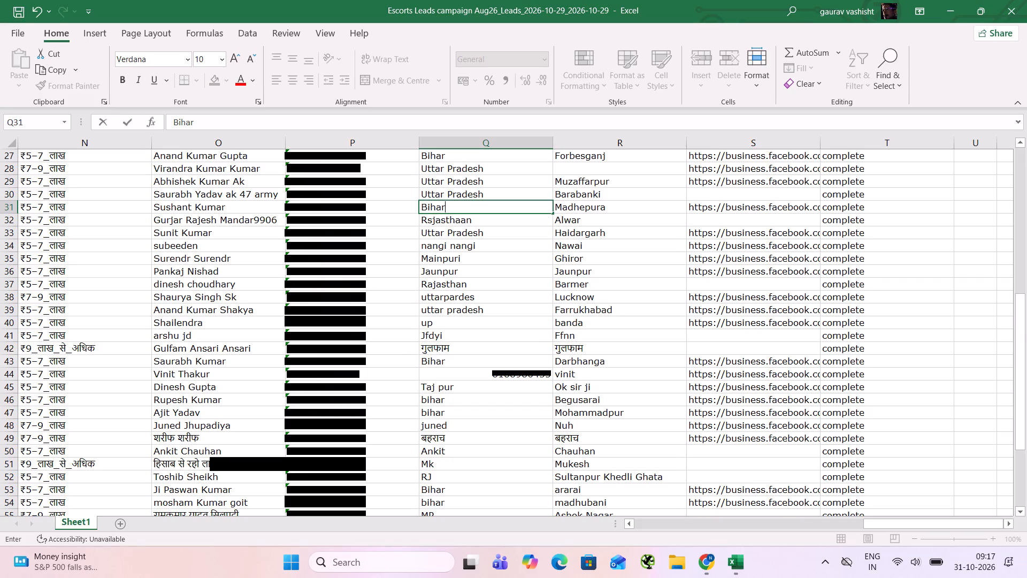
pyautogui.press('Down')
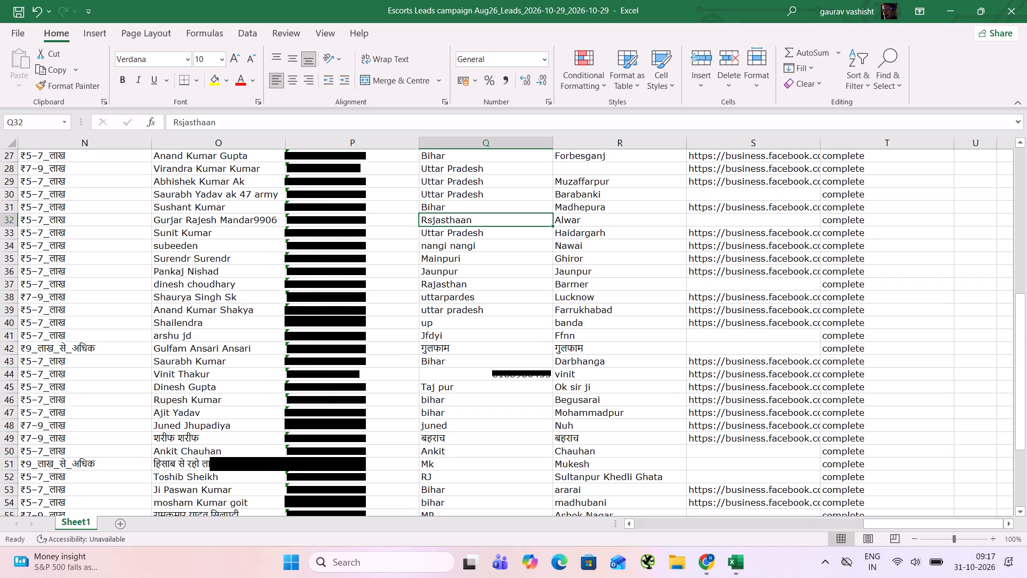
pyautogui.write('Rajasthan')
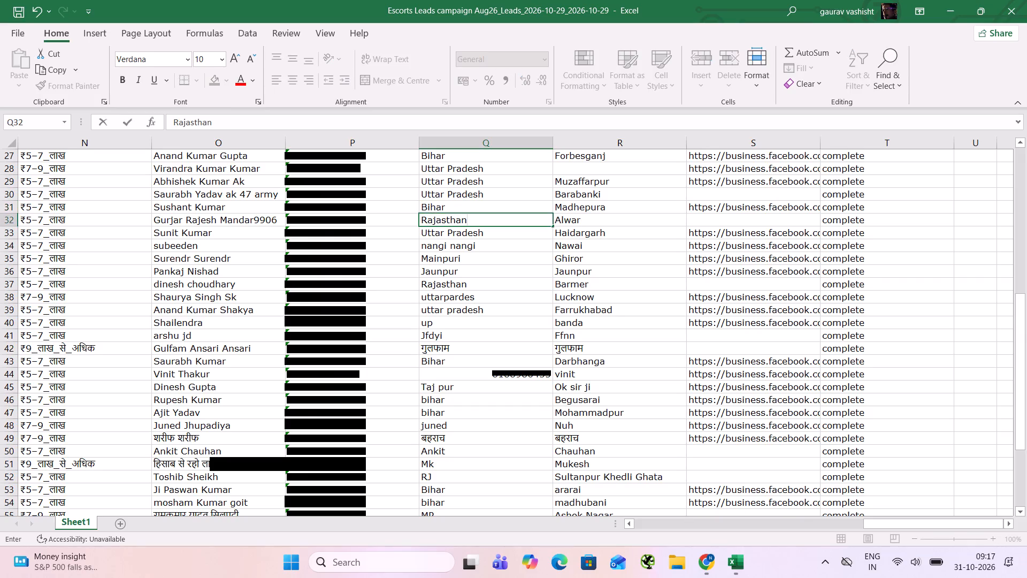
pyautogui.press('Down')
# Copy the state Uttar Pradesh from row 33 into row 34.
pyautogui.press('Down')
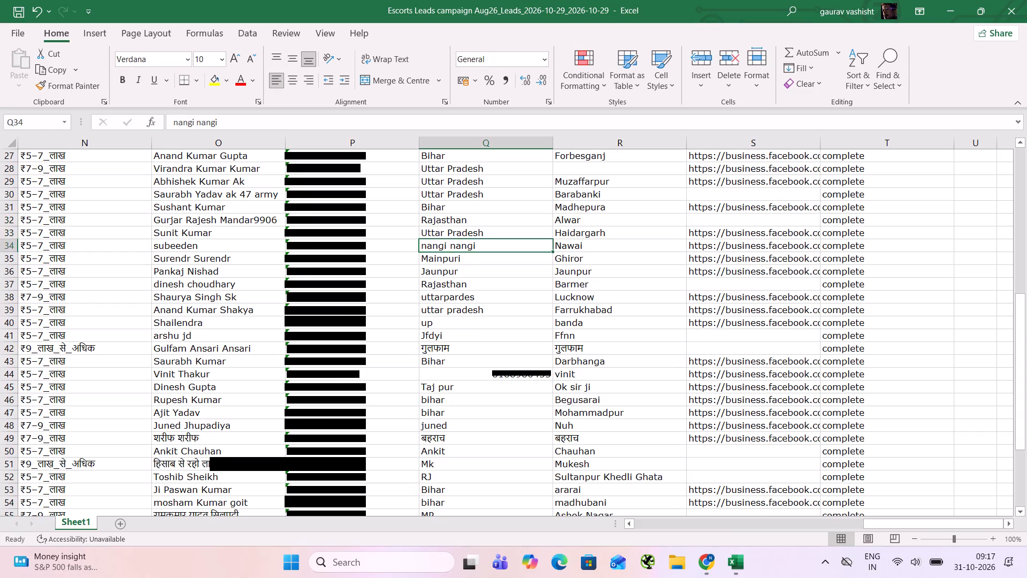
pyautogui.press('Up')
pyautogui.hotkey('ctrl', 'c')
pyautogui.press('Down')
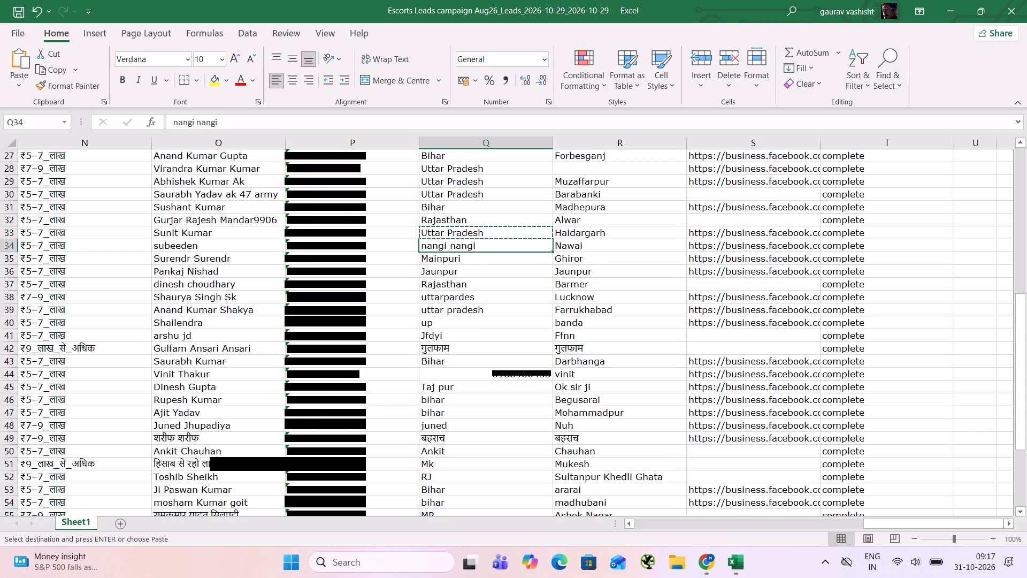
pyautogui.hotkey('ctrl', 'v')
# Move Mainpuri from the state to the city cell in row 35 and fill its state with Uttar Pradesh from the row above.
pyautogui.press('Down')
pyautogui.hotkey('ctrl', 'x')
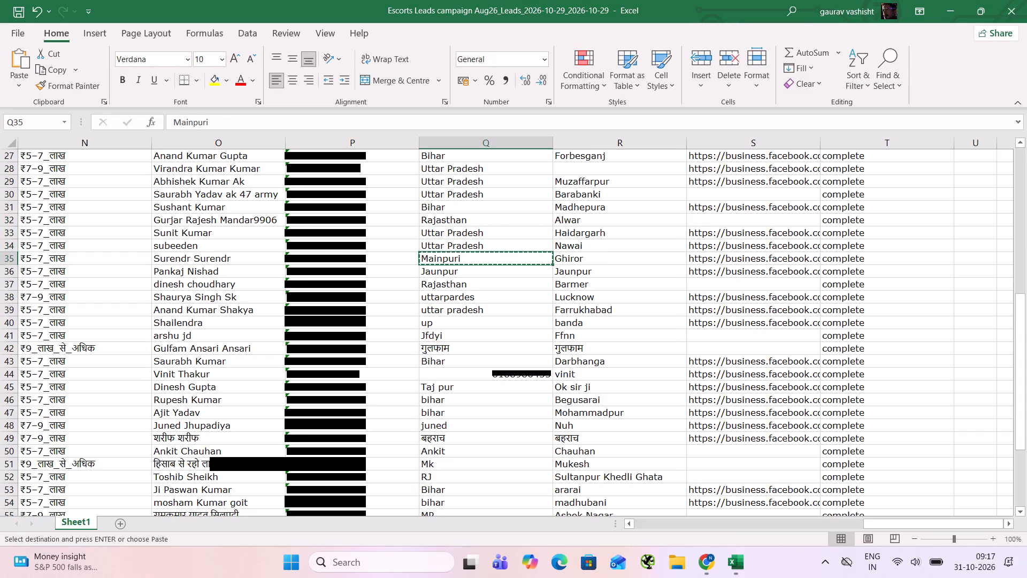
pyautogui.press('Right')
pyautogui.hotkey('ctrl', 'v')
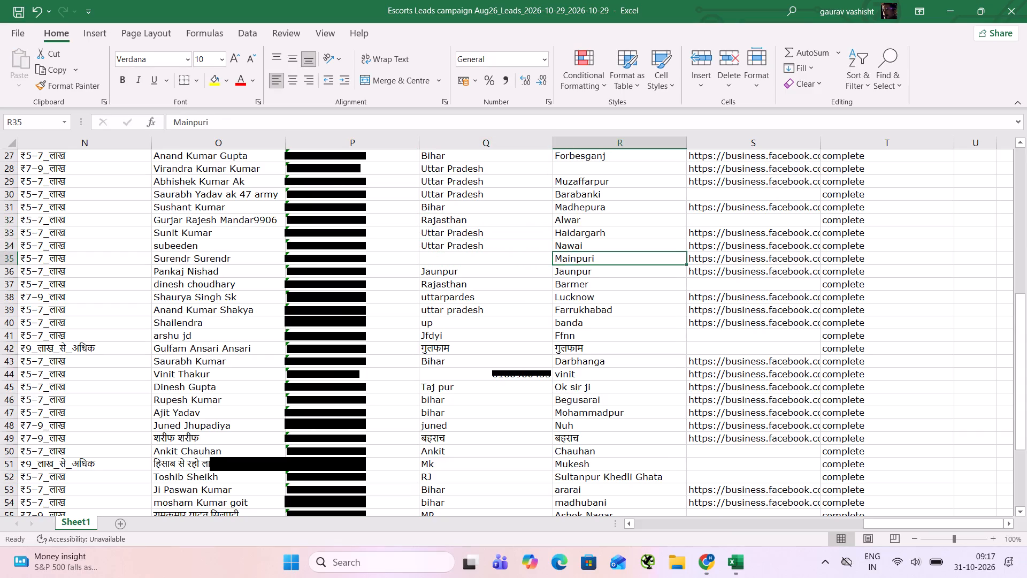
pyautogui.press('Left')
pyautogui.hotkey('ctrl', 'd')
# Look through the remaining state and city entries from row 36 down to row 64.
pyautogui.press('Down')
pyautogui.press('Down')
pyautogui.press('Down')
pyautogui.press('Down')
pyautogui.press('Down')
pyautogui.press('Down')
pyautogui.press('Down')
pyautogui.press('Down')
pyautogui.press('Down')
pyautogui.press('Down')
pyautogui.press('Down')
pyautogui.press('Down')
pyautogui.press('Down')
pyautogui.press('Down')
pyautogui.press('Down')
pyautogui.press('Down')
pyautogui.press('Down')
pyautogui.press('Down')
pyautogui.press('Down')
pyautogui.press('Down')
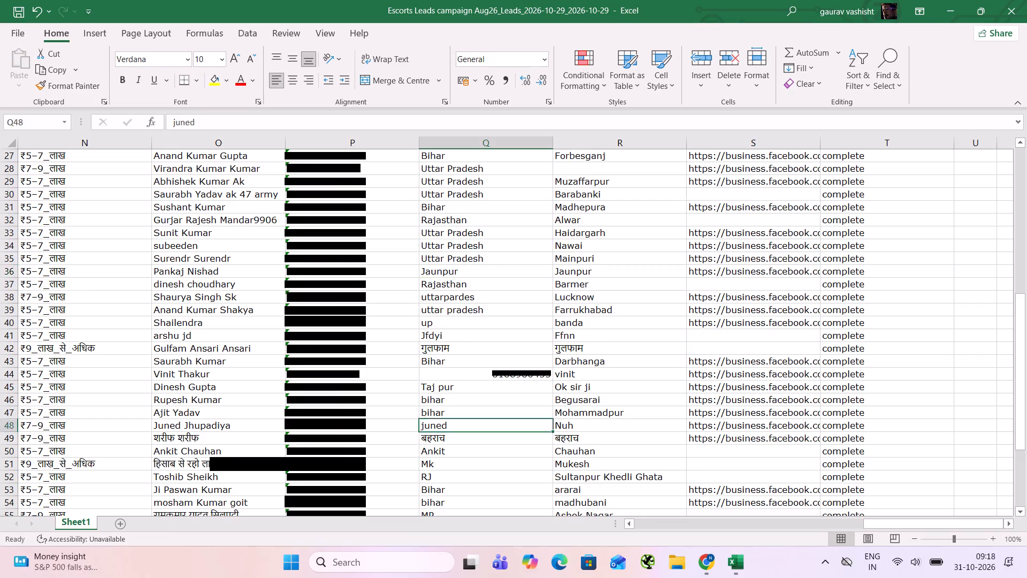
pyautogui.press('Down')
pyautogui.press('Down')
pyautogui.press('Down')
pyautogui.press('Down')
pyautogui.press('Down')
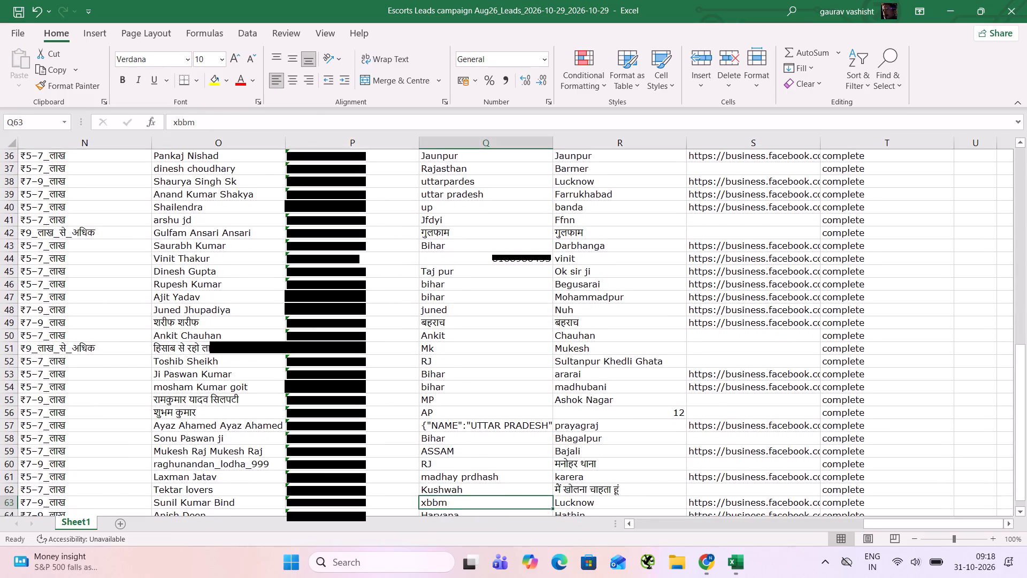
pyautogui.press('Down')
# Copy the state uttar pradesh from row 39 into rows 38 and 40.
pyautogui.press('Up')
pyautogui.press('Up')
pyautogui.press('Up')
pyautogui.press('Up')
pyautogui.press('Up')
pyautogui.press('Up')
pyautogui.press('Up')
pyautogui.press('Up')
pyautogui.press('Up')
pyautogui.press('Up')
pyautogui.press('Up')
pyautogui.press('Up')
pyautogui.press('Up')
pyautogui.press('Up')
pyautogui.press('Up')
pyautogui.press('Up')
pyautogui.press('Up')
pyautogui.press('Up')
pyautogui.press('Up')
pyautogui.press('Up')
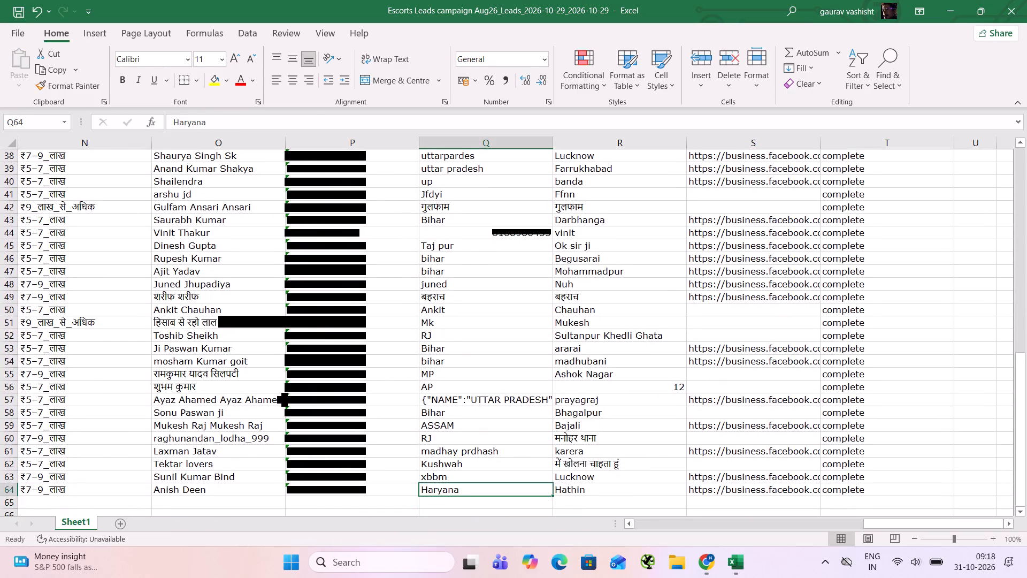
pyautogui.press('Up')
pyautogui.press('Up')
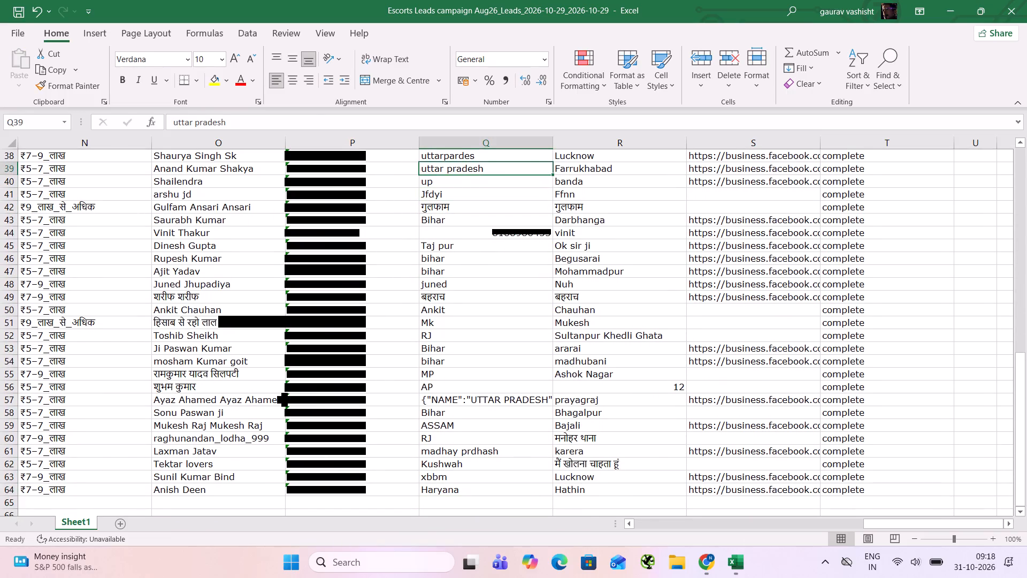
pyautogui.hotkey('ctrl', 'c')
pyautogui.press('Up')
pyautogui.hotkey('ctrl', 'v')
pyautogui.press('Down')
pyautogui.press('Down')
pyautogui.hotkey('ctrl', 'v')
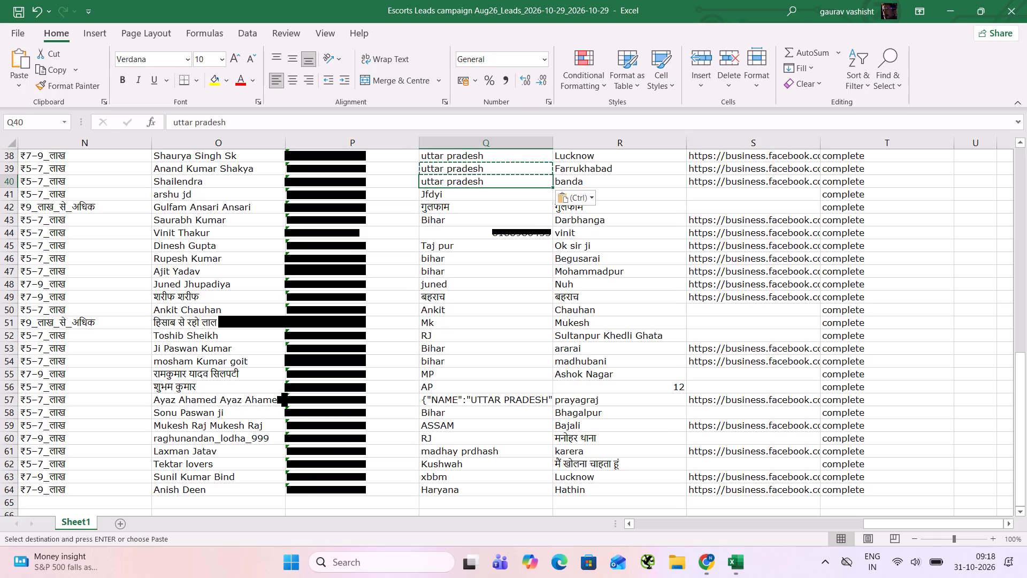
# Clear the cities in rows 40 and 41.
pyautogui.press('Right')
pyautogui.press('BackSpace')
pyautogui.press('Down')
pyautogui.press('BackSpace')
pyautogui.press('Left')
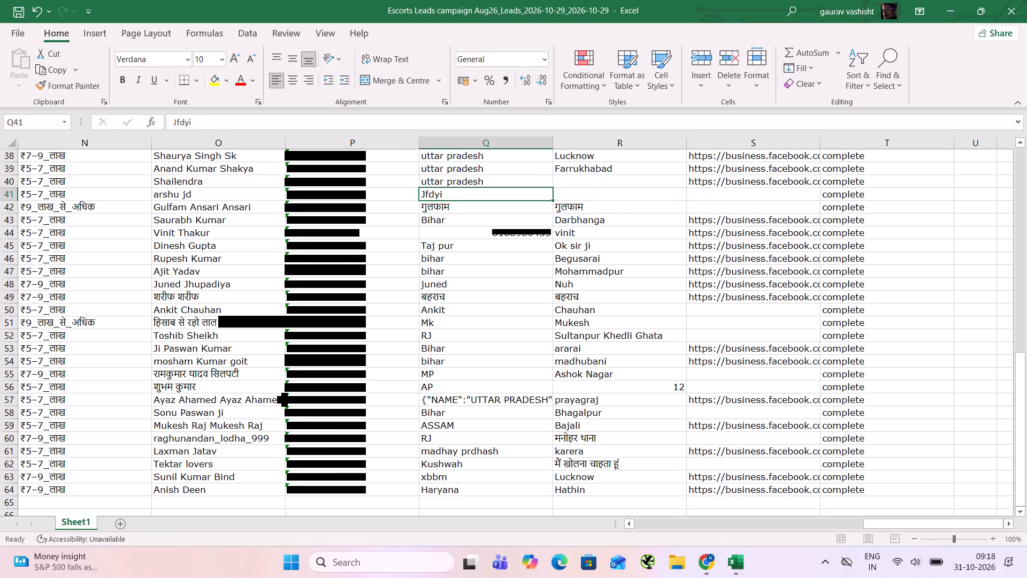
# Set the state in row 38 to Uttar Pradesh with proper capitalization.
pyautogui.press('Up')
pyautogui.press('Up')
pyautogui.press('Up')
pyautogui.write('Utt')
pyautogui.write('ar')
pyautogui.press('space')
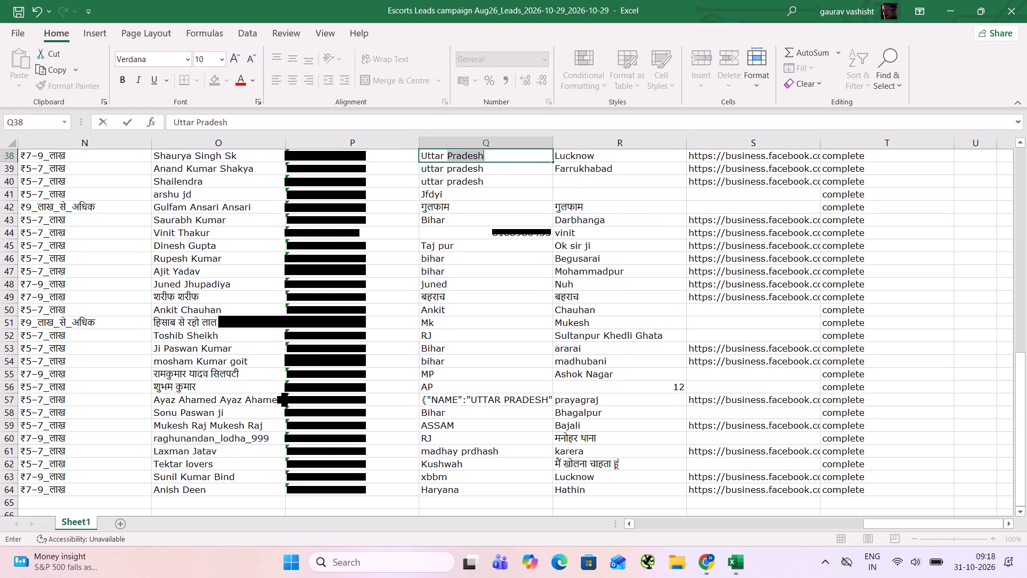
pyautogui.write('Pradesh')
pyautogui.press('Down')
# Copy the state Uttar Pradesh from row 38 into rows 39 to 42.
pyautogui.press('Up')
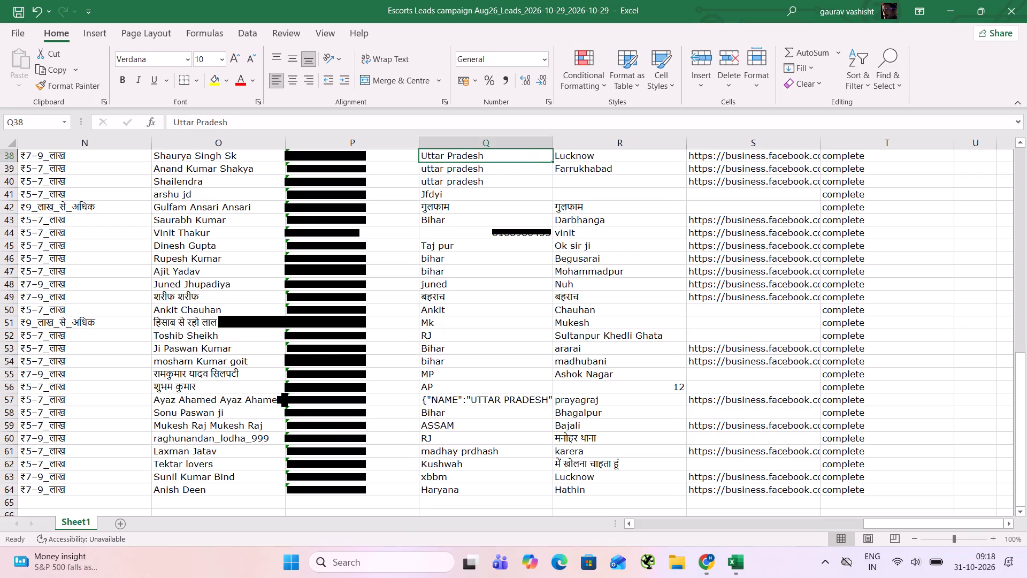
pyautogui.hotkey('ctrl', 'c')
pyautogui.press('Down')
pyautogui.hotkey('ctrl', 'v')
pyautogui.press('Down')
pyautogui.hotkey('ctrl', 'v')
pyautogui.press('Down')
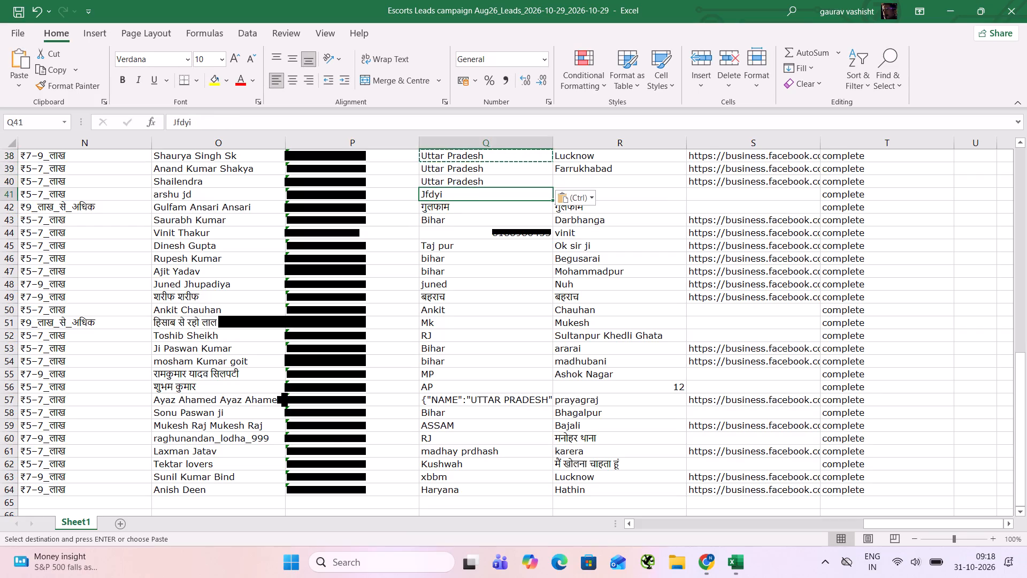
pyautogui.hotkey('ctrl', 'v')
pyautogui.press('Down')
pyautogui.hotkey('ctrl', 'v')
# Clear the cities in rows 42, 44 and 45 and the state in row 44.
pyautogui.press('Right')
pyautogui.press('BackSpace')
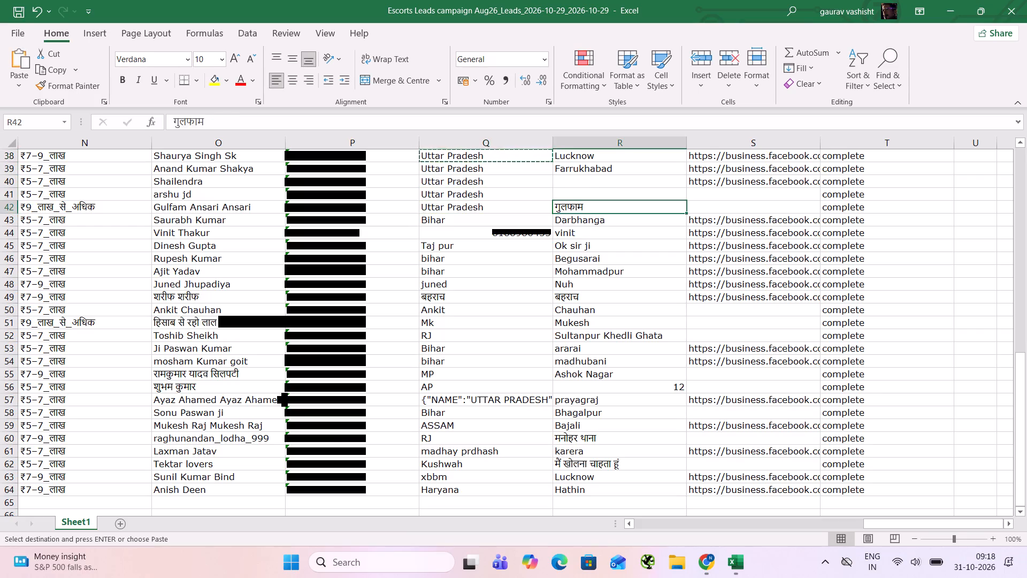
pyautogui.press('Down')
pyautogui.press('Left')
pyautogui.press('Down')
pyautogui.press('BackSpace')
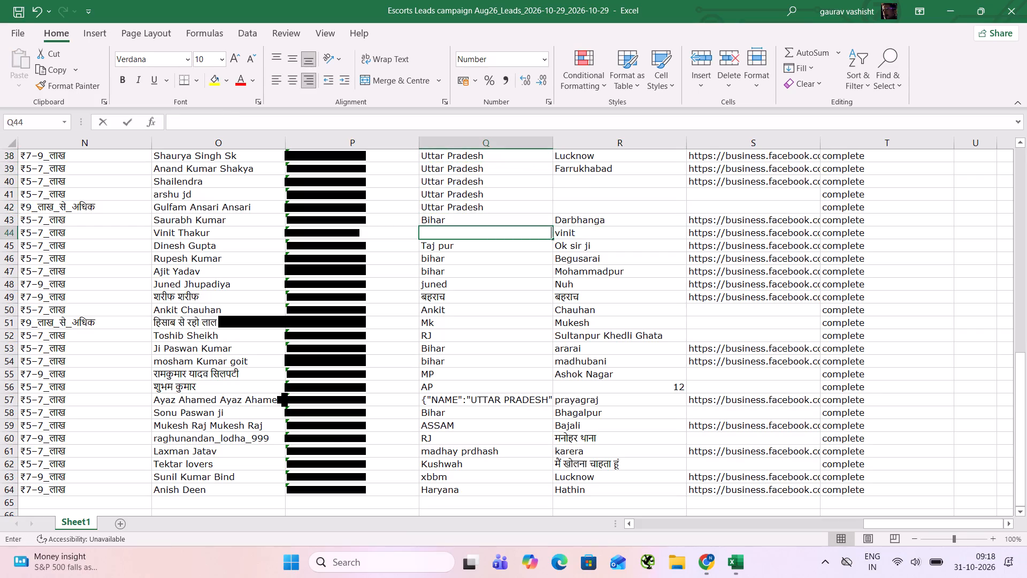
pyautogui.press('Right')
pyautogui.press('BackSpace')
pyautogui.press('Down')
pyautogui.press('BackSpace')
# Move Taj pur from the state to the city cell in row 45 and fill its state with Uttar Pradesh copied from row 42.
pyautogui.press('Left')
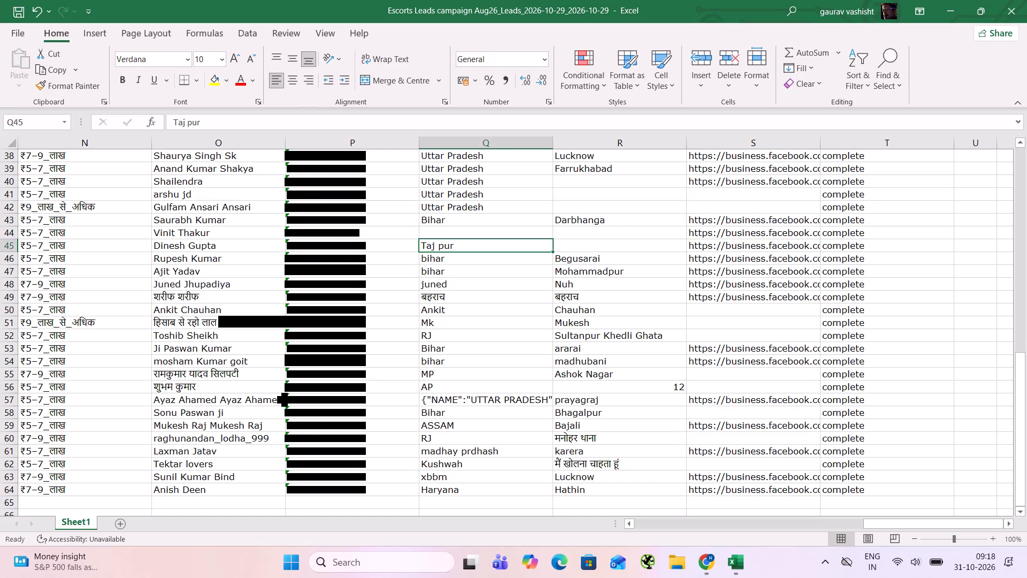
pyautogui.hotkey('ctrl', 'x')
pyautogui.press('Right')
pyautogui.hotkey('ctrl', 'v')
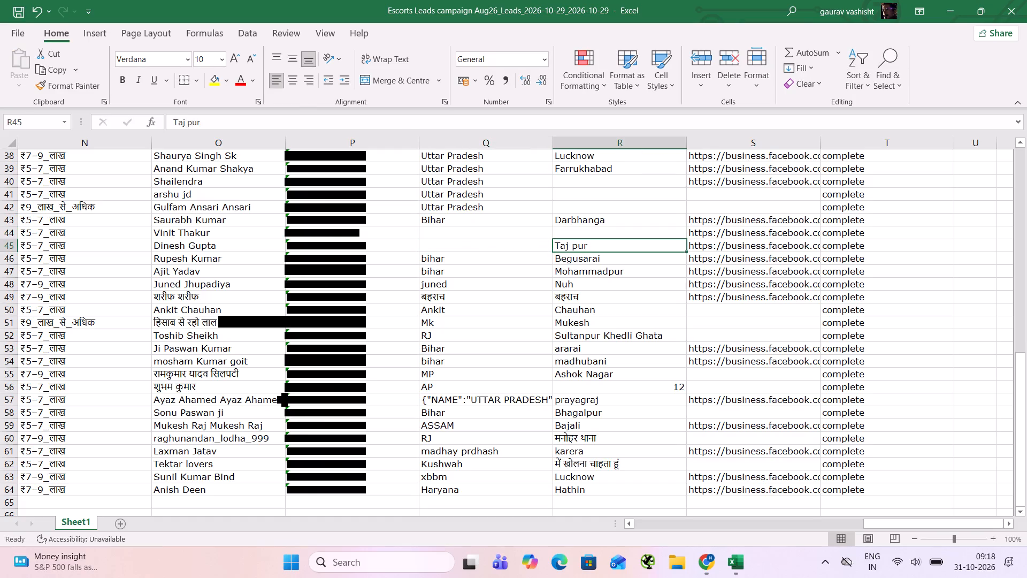
pyautogui.press('Left')
pyautogui.press('Up')
pyautogui.press('Up')
pyautogui.press('Up')
pyautogui.hotkey('ctrl', 'c')
pyautogui.press('Down')
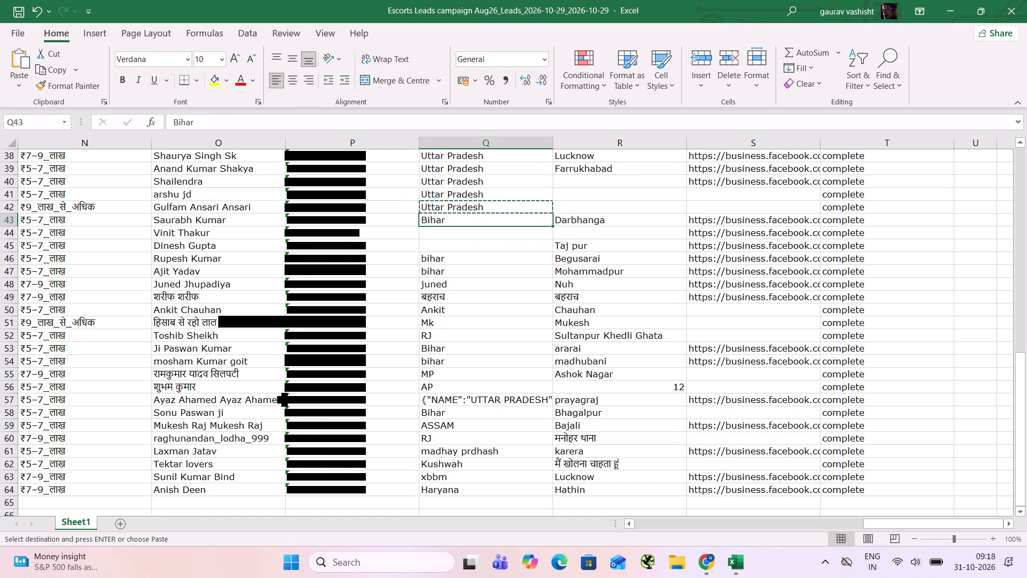
pyautogui.press('Down')
pyautogui.press('Down')
pyautogui.hotkey('ctrl', 'v')
# Copy the state Bihar from row 43 into rows 46 to 48 and clear the city in row 48.
pyautogui.press('Down')
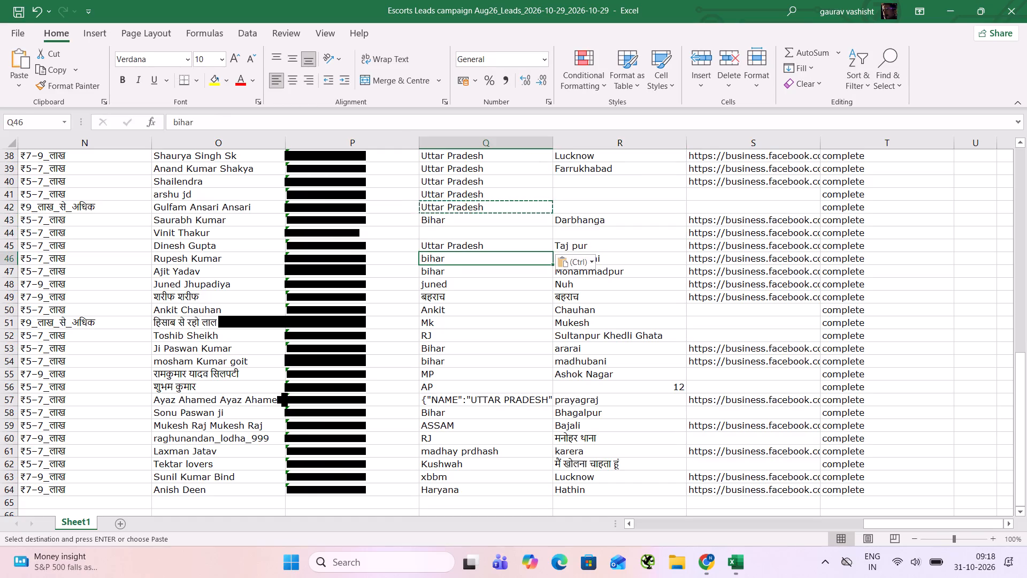
pyautogui.press('Up')
pyautogui.press('Up')
pyautogui.press('Up')
pyautogui.hotkey('ctrl', 'c')
pyautogui.press('Down')
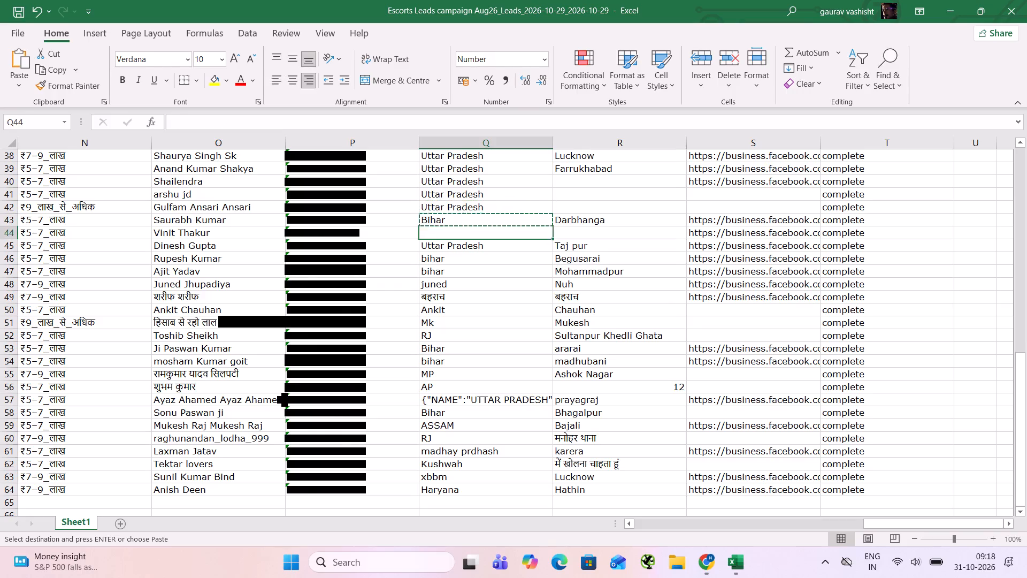
pyautogui.press('Down')
pyautogui.press('Down')
pyautogui.hotkey('ctrl', 'v')
pyautogui.press('Down')
pyautogui.hotkey('ctrl', 'v')
pyautogui.press('Down')
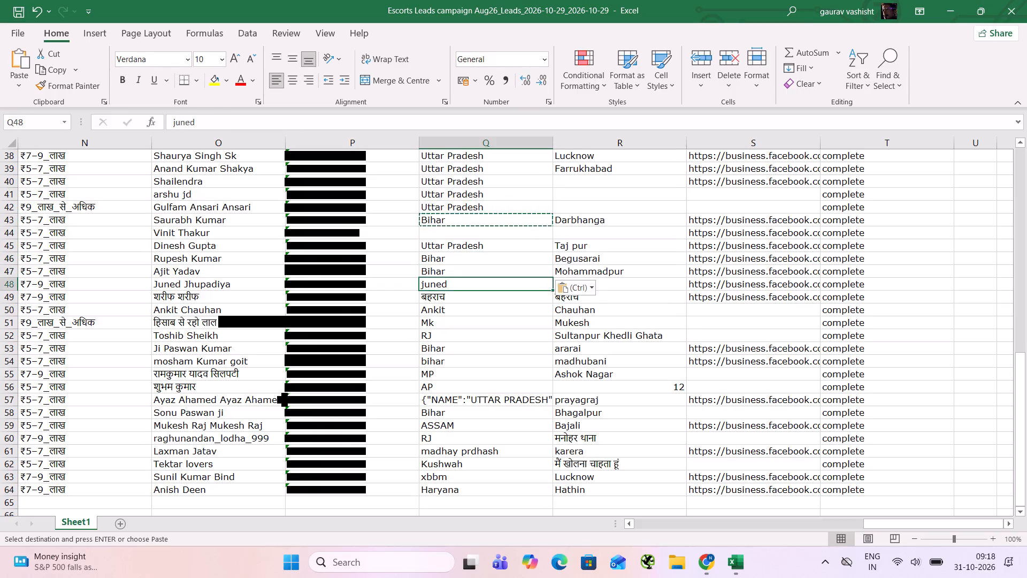
pyautogui.hotkey('ctrl', 'v')
pyautogui.press('Right')
pyautogui.press('BackSpace')
# Fill the state in row 49 with Uttar Pradesh copied from row 45 and set its city to Bhariach.
pyautogui.press('Down')
pyautogui.press('Left')
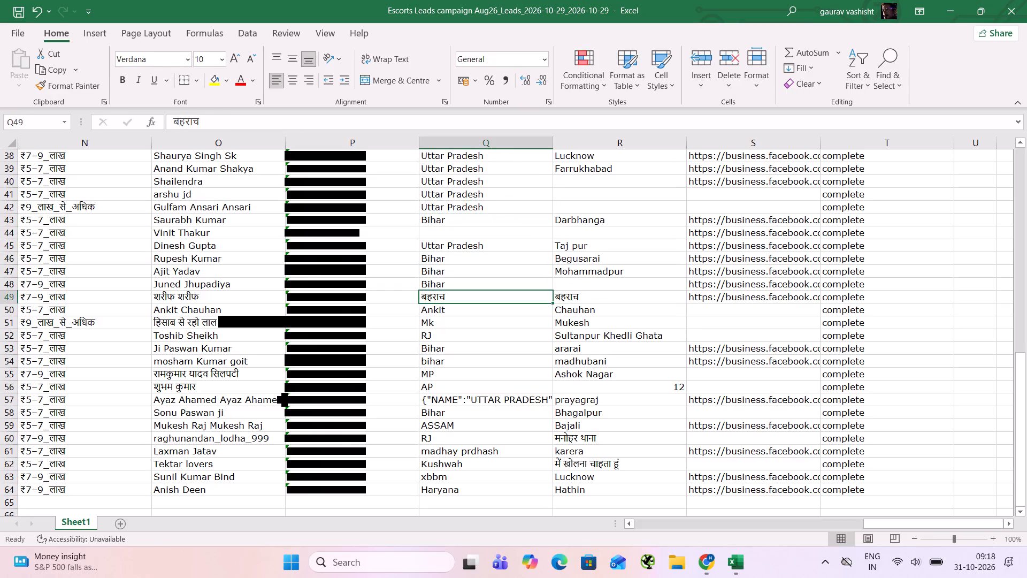
pyautogui.press('Up')
pyautogui.press('Up')
pyautogui.press('Up')
pyautogui.press('Up')
pyautogui.hotkey('ctrl', 'c')
pyautogui.press('Down')
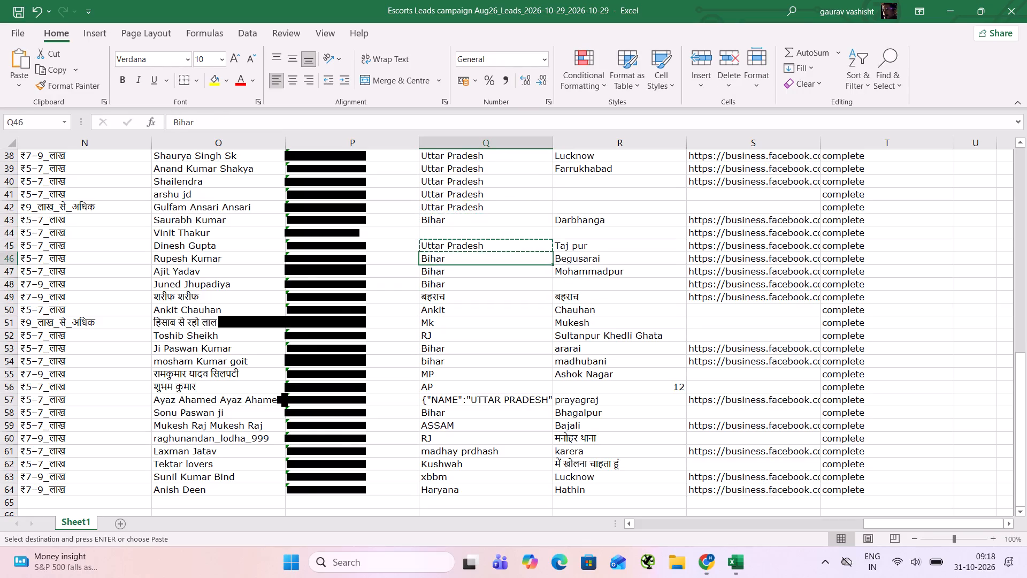
pyautogui.press('Down')
pyautogui.press('Down')
pyautogui.press('Down')
pyautogui.hotkey('ctrl', 'v')
pyautogui.press('Right')
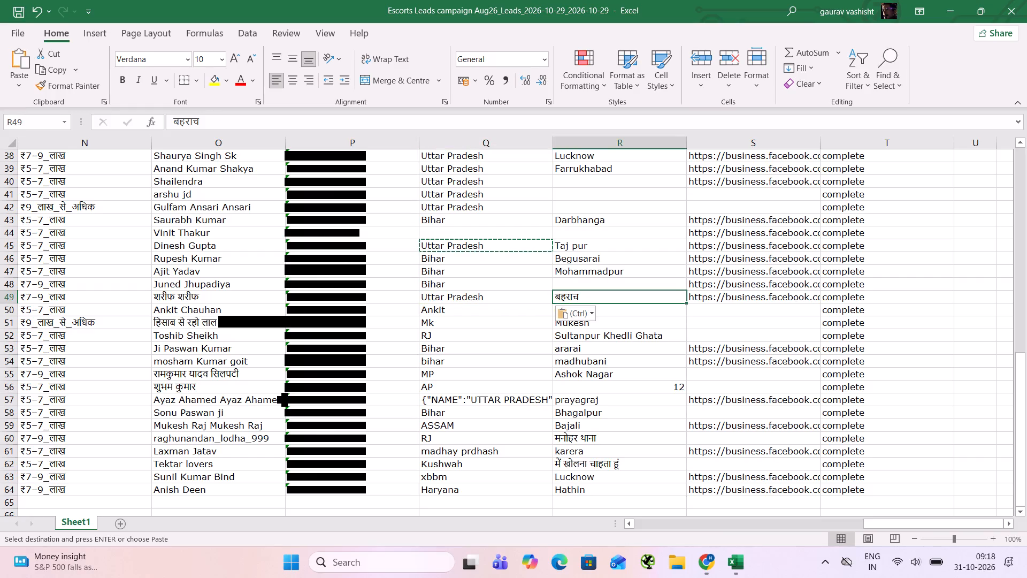
pyautogui.write('Bhariach')
pyautogui.press('Down')
# Copy the state Uttar Pradesh from row 49 down into rows 50 and 51 and clear both rows' cities.
pyautogui.press('Left')
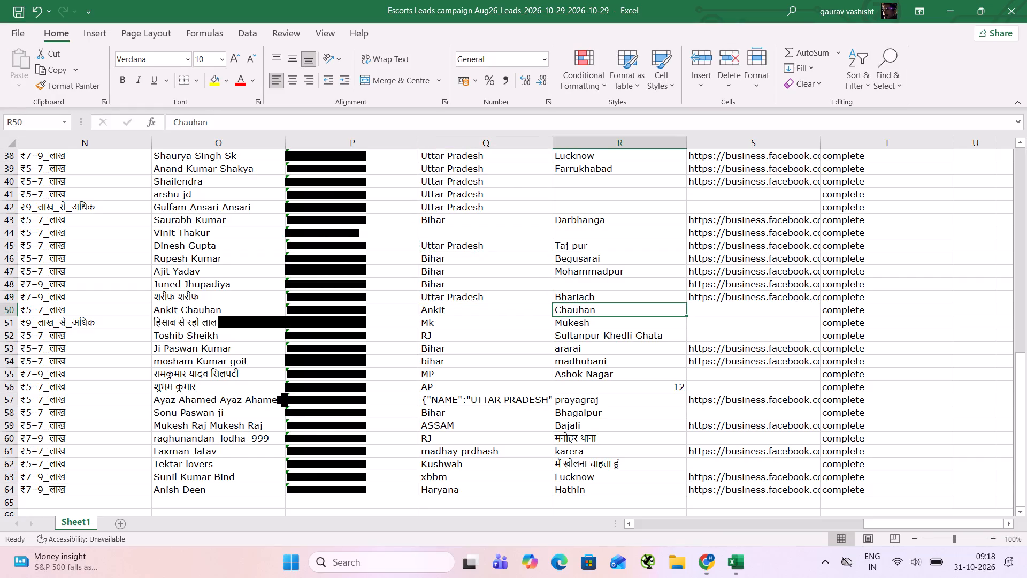
pyautogui.press('Up')
pyautogui.hotkey('ctrl', 'c')
pyautogui.press('Down')
pyautogui.hotkey('ctrl', 'v')
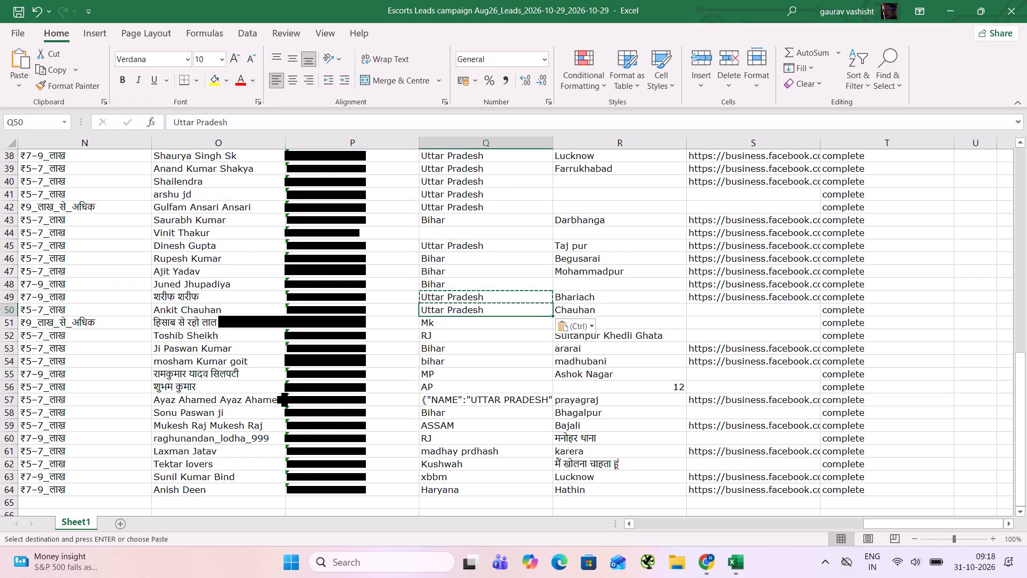
pyautogui.press('Right')
pyautogui.press('BackSpace')
pyautogui.press('Down')
pyautogui.press('BackSpace')
pyautogui.press('Left')
pyautogui.press('Up')
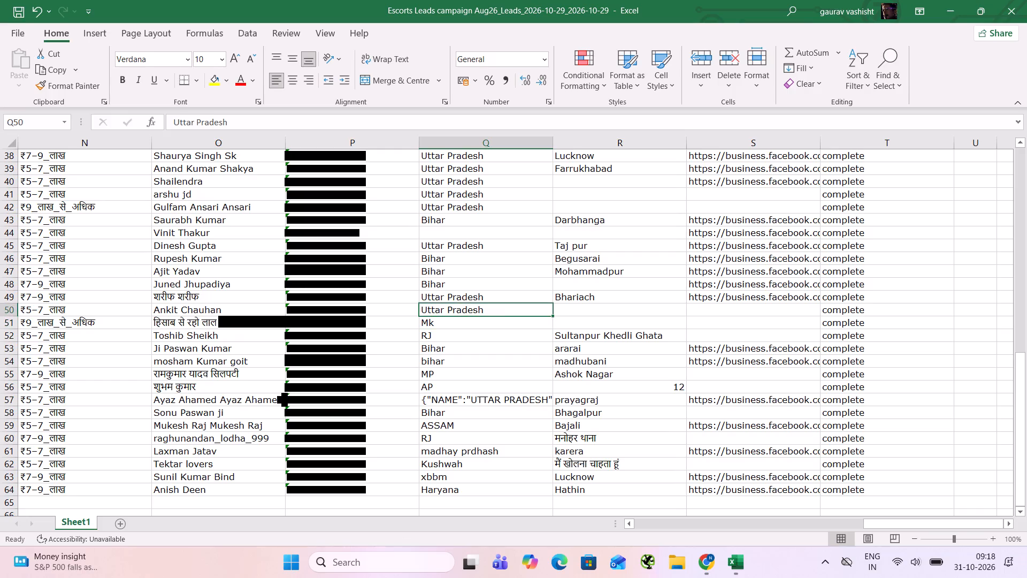
pyautogui.hotkey('ctrl', 'c')
pyautogui.press('Down')
pyautogui.hotkey('ctrl', 'v')
# Set the state in row 52 to Rajasthan and clear the cities in rows 52 and 53.
pyautogui.press('Down')
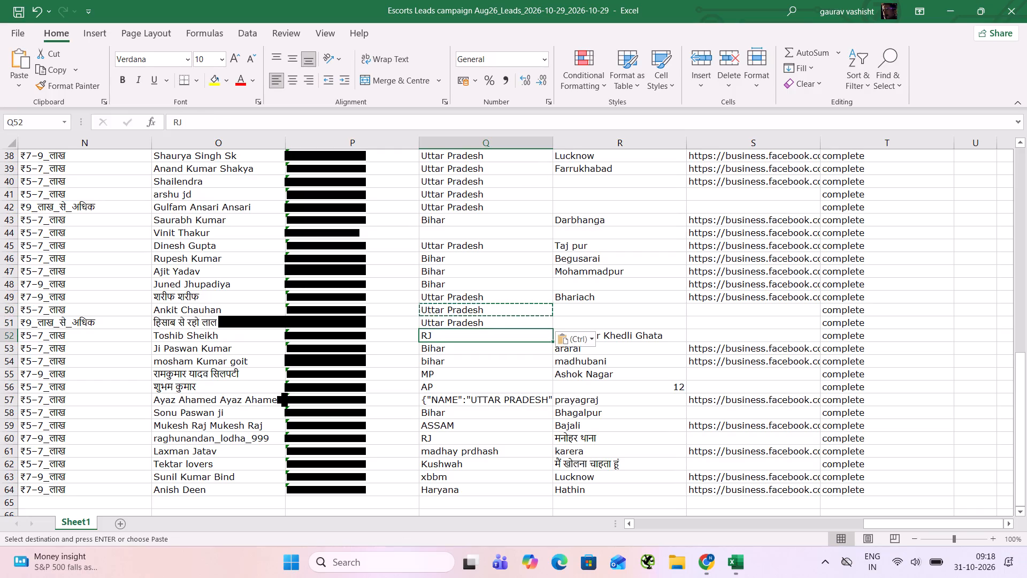
pyautogui.write('Rajasthan')
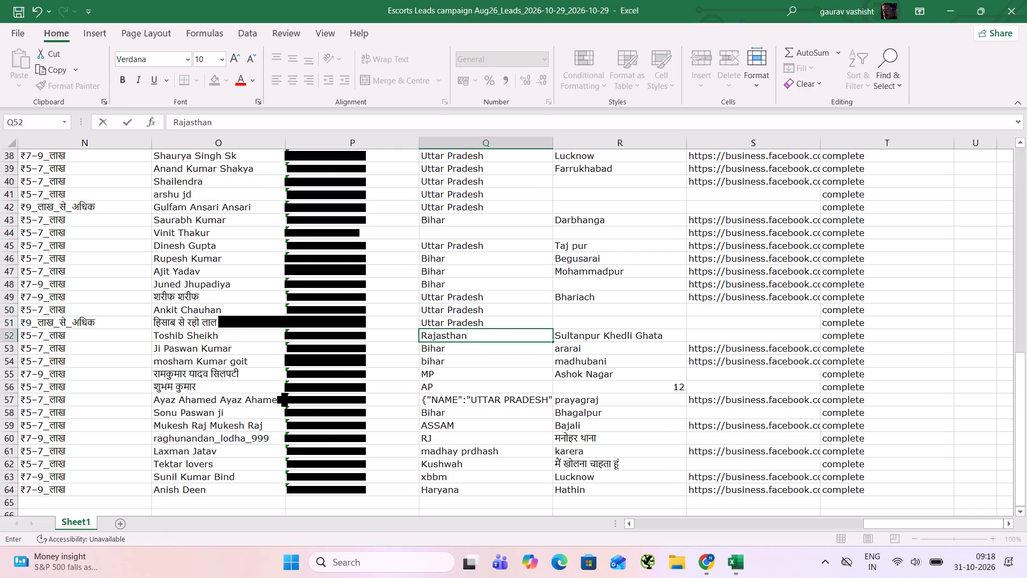
pyautogui.press('Right')
pyautogui.press('BackSpace')
pyautogui.press('Down')
pyautogui.press('BackSpace')
# Copy the state Bihar from row 53 into row 54.
pyautogui.press('Left')
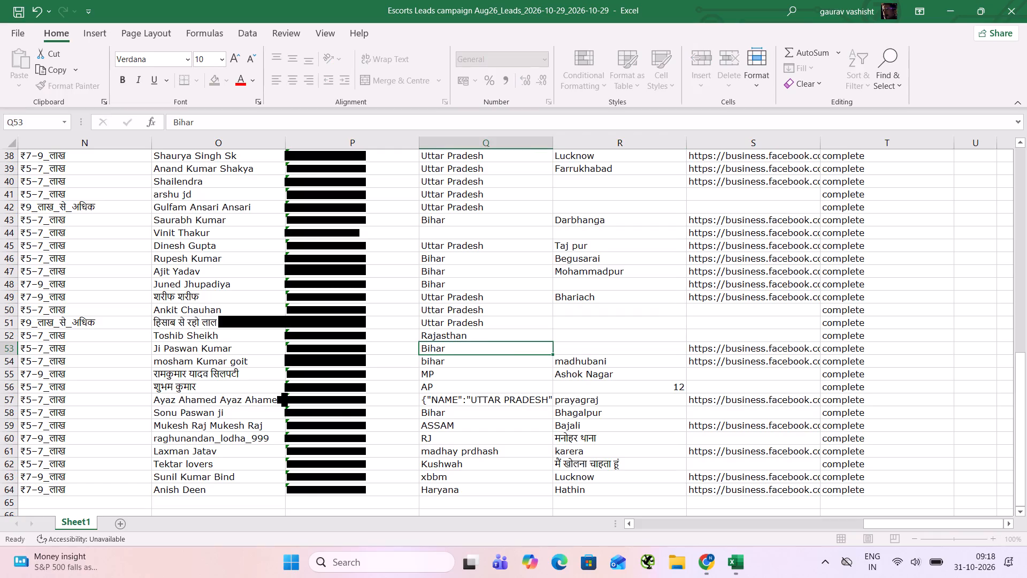
pyautogui.hotkey('ctrl', 'c')
pyautogui.press('Down')
pyautogui.hotkey('ctrl', 'v')
# Set the state in row 55 to Madhya Pradesh.
pyautogui.press('Down')
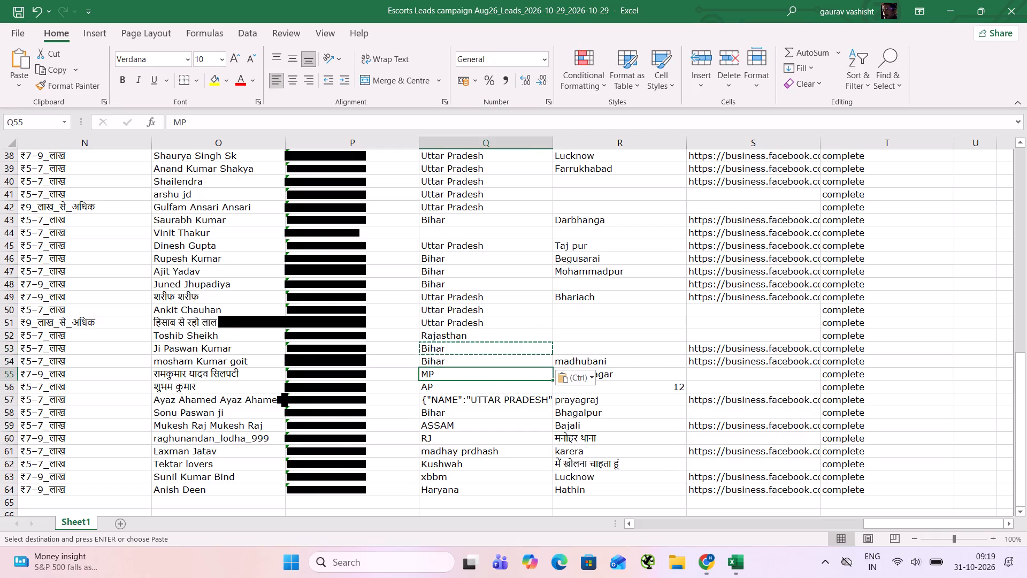
pyautogui.write('Madhya')
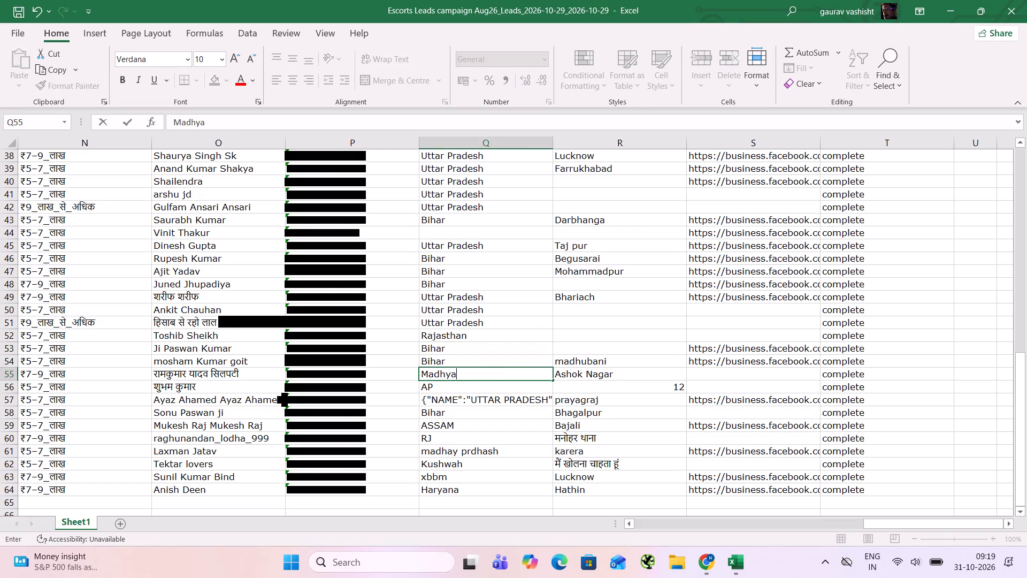
pyautogui.press('space')
pyautogui.write('Pradesh')
# Clear the cities in rows 54 and 56.
pyautogui.press('Right')
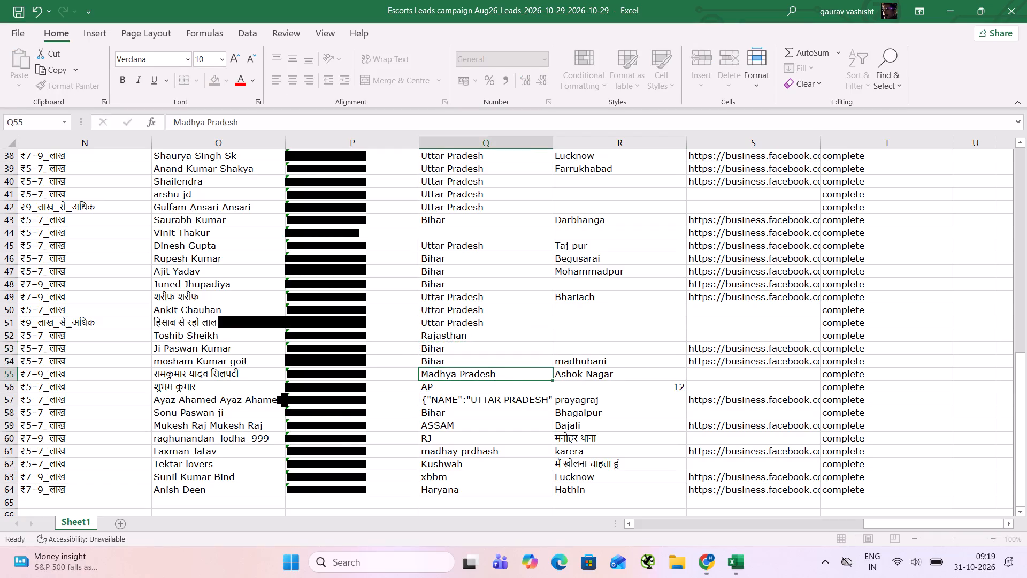
pyautogui.press('Up')
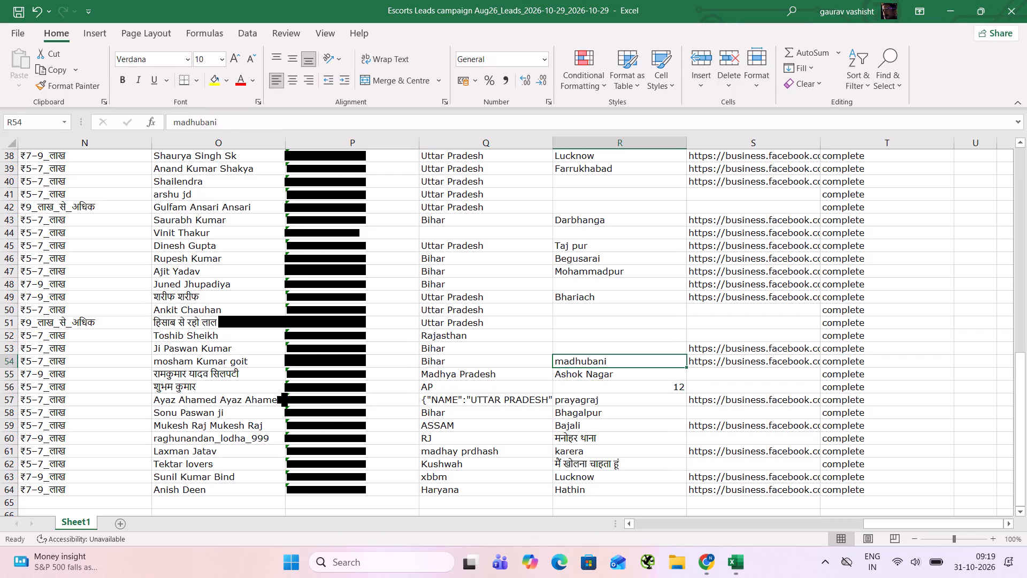
pyautogui.press('BackSpace')
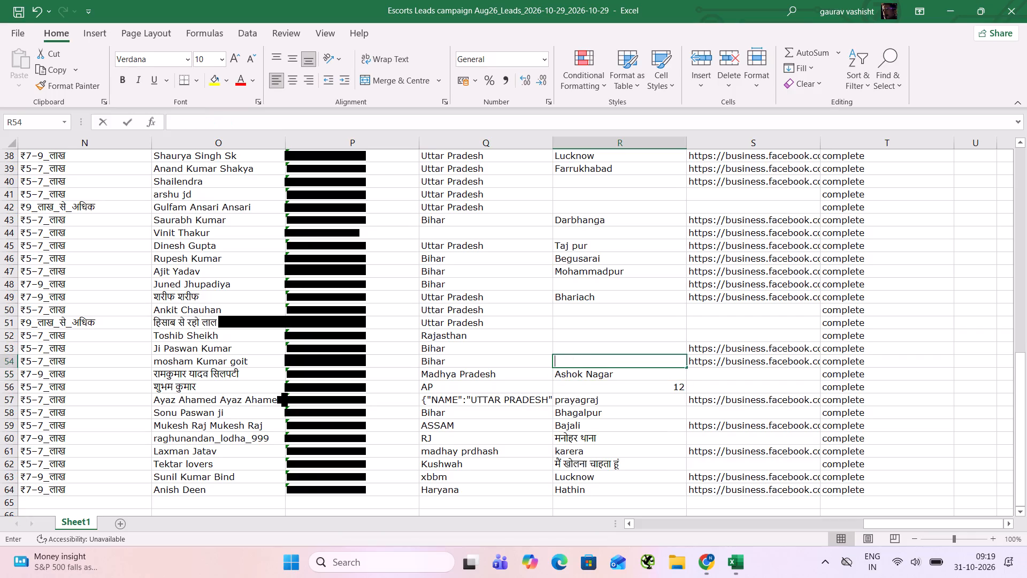
pyautogui.press('Down')
pyautogui.press('Down')
pyautogui.press('BackSpace')
# Set the state in row 56 to Andhra Pradesh.
pyautogui.press('Left')
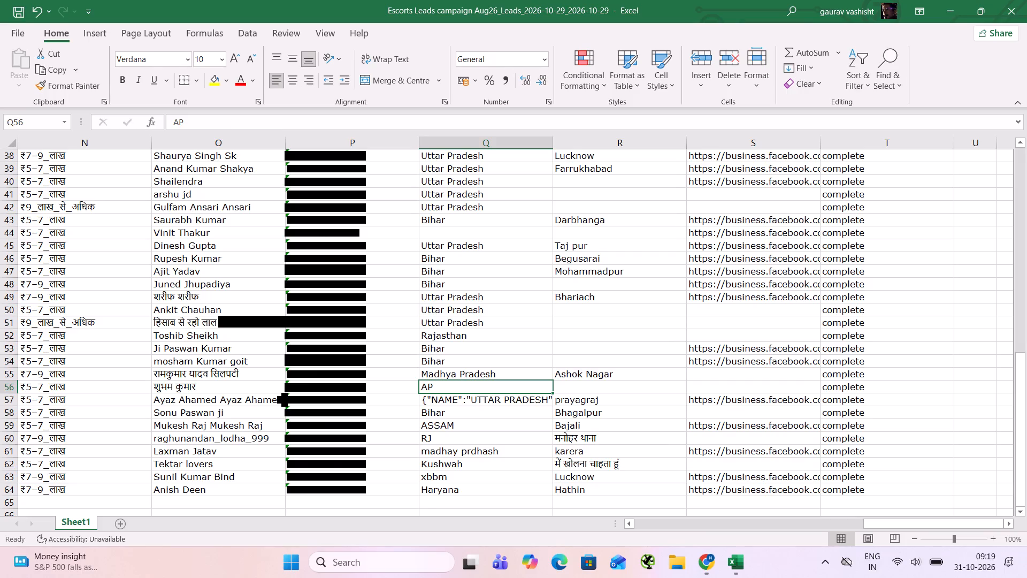
pyautogui.write('Andhra')
pyautogui.press('space')
pyautogui.press('Return')
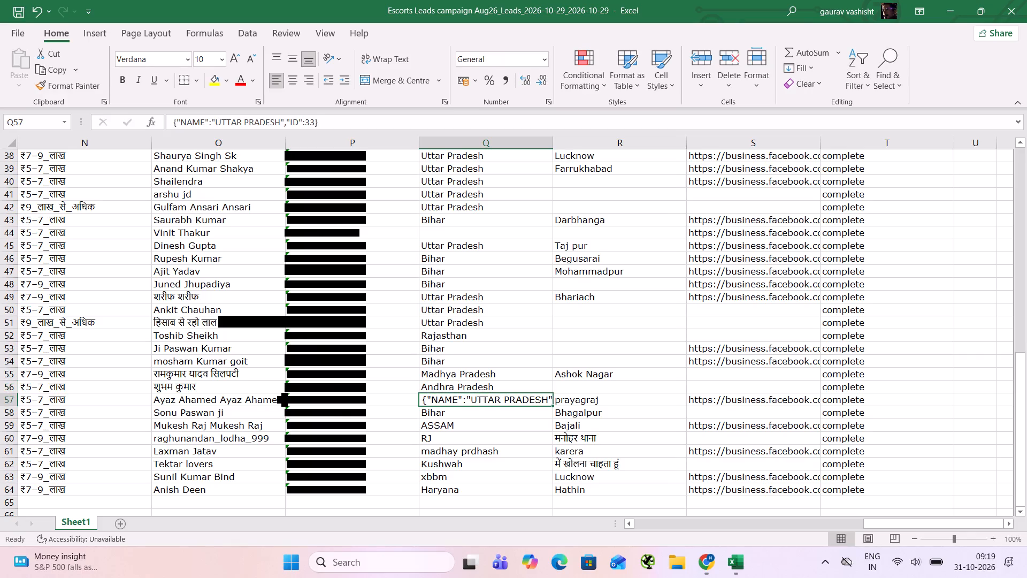
# Replace the state in row 57 with Uttar Pradesh copied from row 49.
pyautogui.press('Up')
pyautogui.press('Up')
pyautogui.press('Up')
pyautogui.press('Up')
pyautogui.press('Up')
pyautogui.press('Up')
pyautogui.press('Up')
pyautogui.press('Up')
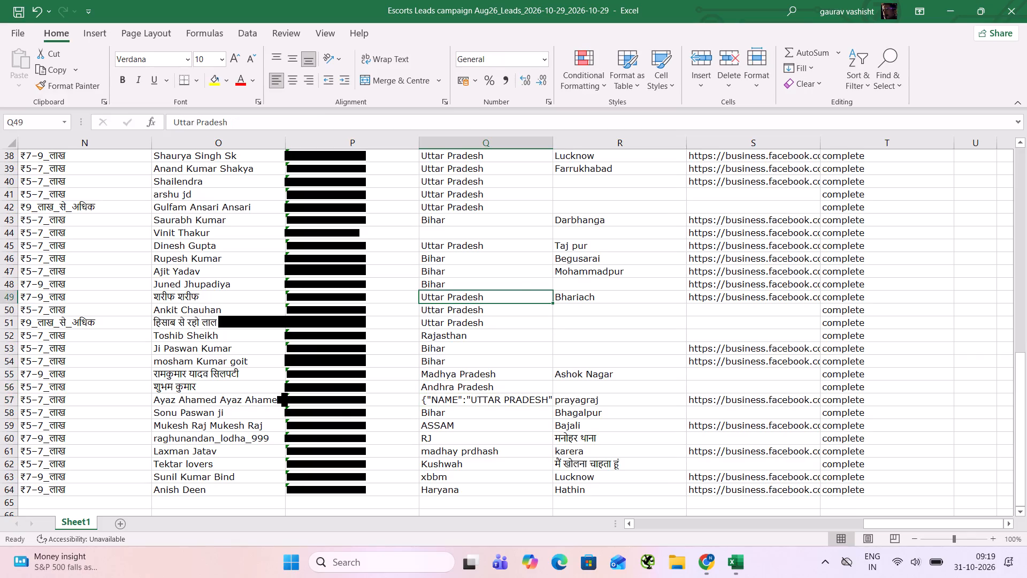
pyautogui.hotkey('ctrl', 'c')
pyautogui.press('Down')
pyautogui.press('Down')
pyautogui.press('Down')
pyautogui.press('Down')
pyautogui.press('Down')
pyautogui.press('Down')
pyautogui.press('Down')
pyautogui.press('Down')
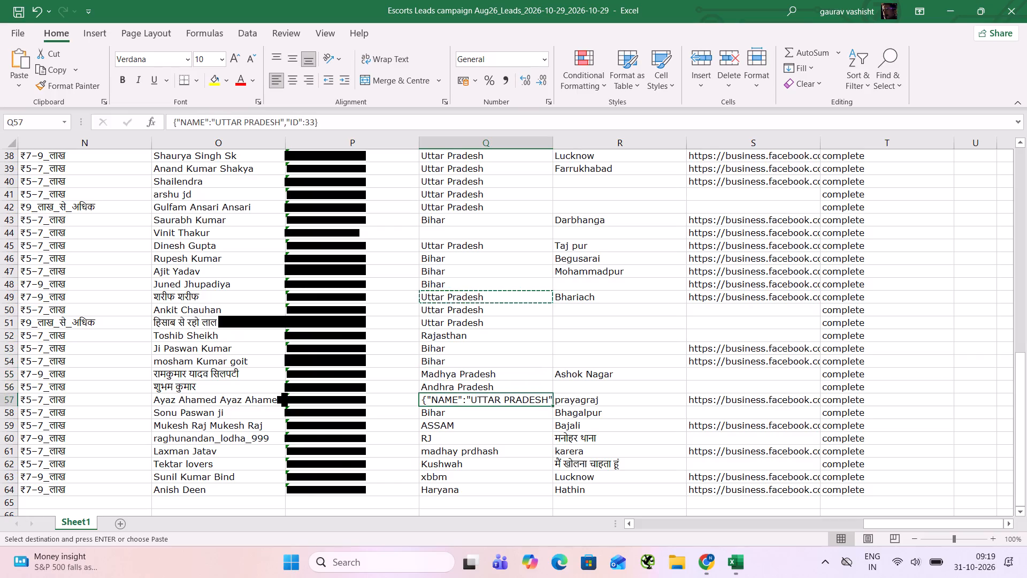
pyautogui.hotkey('ctrl', 'v')
# Set the city in row 57 to Prayagraj with a capital initial.
pyautogui.press('Right')
pyautogui.write('Prayagraj')
pyautogui.press('Down')
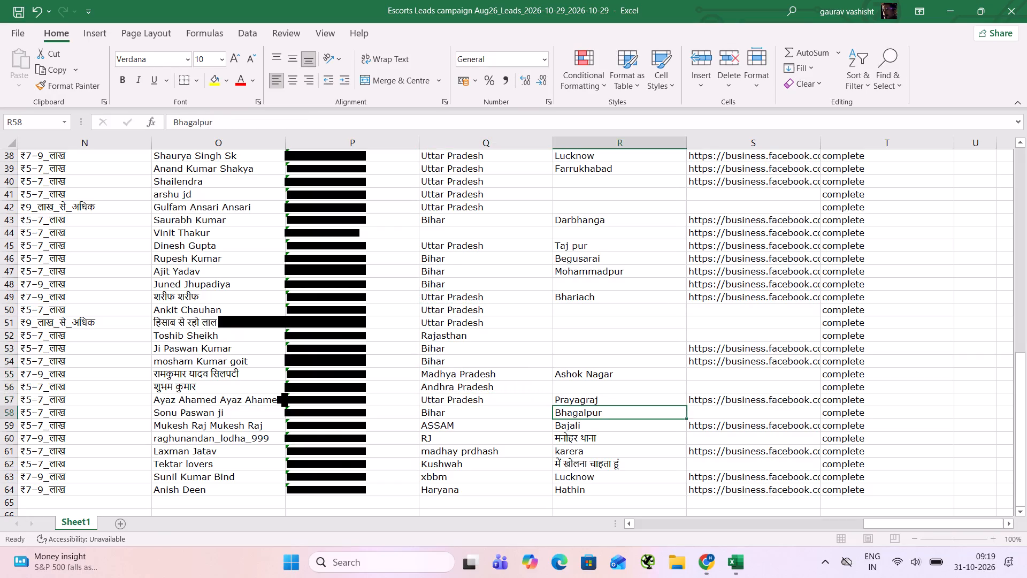
# Set the state in row 59 to Assam in normal capitalization.
pyautogui.press('Down')
pyautogui.press('Left')
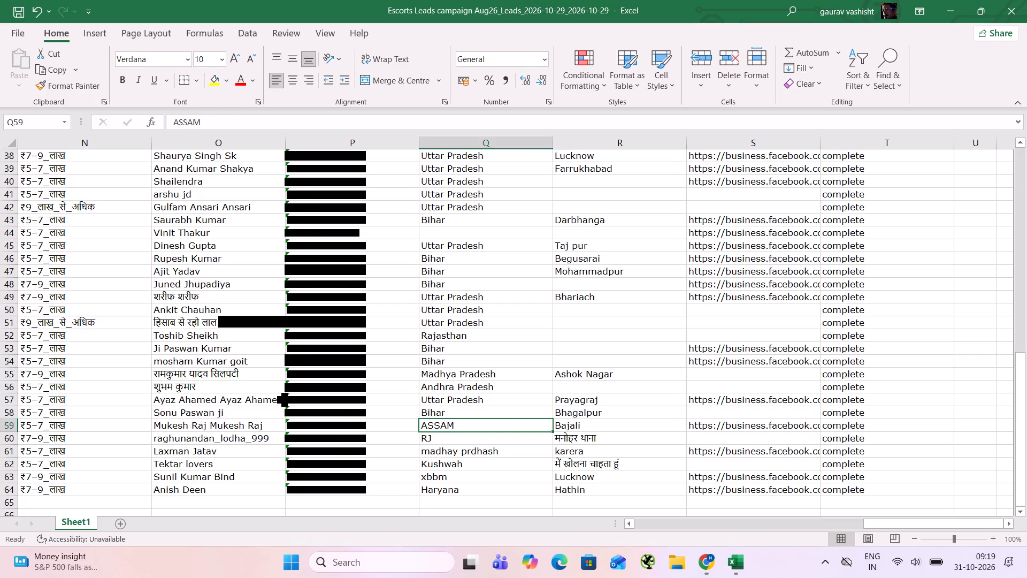
pyautogui.write('Assam')
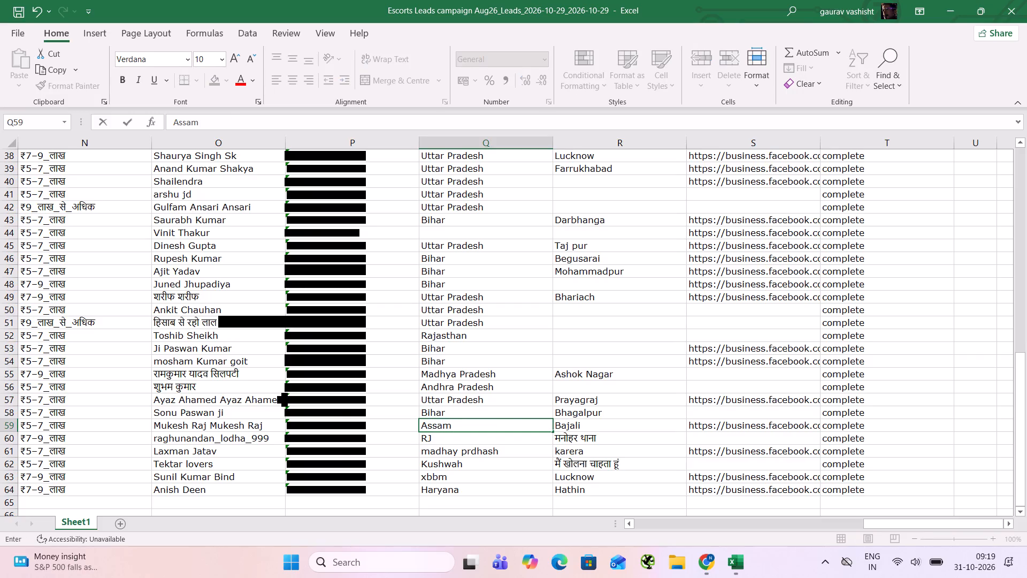
# Set the state in row 60 to Rajasthan and clear the cities in rows 60 and 61.
pyautogui.press('Down')
pyautogui.write('Rajasthan')
pyautogui.press('Right')
pyautogui.press('BackSpace')
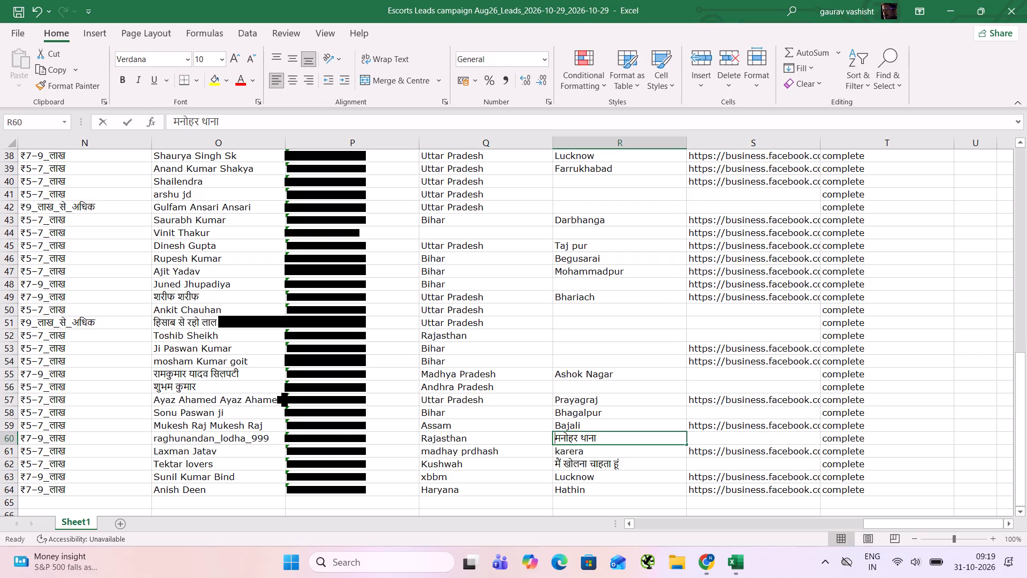
pyautogui.press('Down')
pyautogui.press('BackSpace')
# Set the state in row 61 to Madhya Pradesh.
pyautogui.press('Left')
pyautogui.write('Madhya')
pyautogui.press('space')
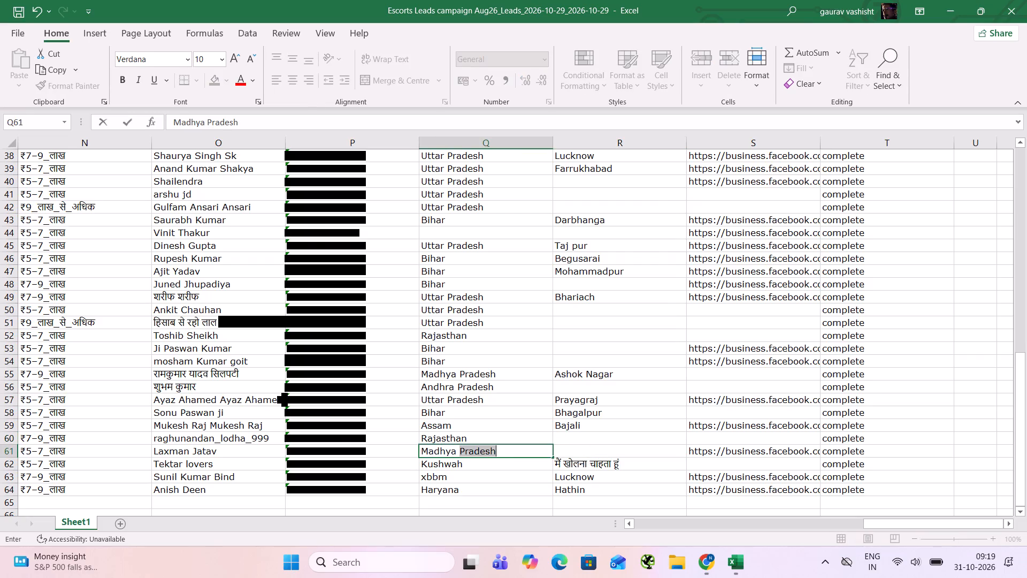
pyautogui.press('Return')
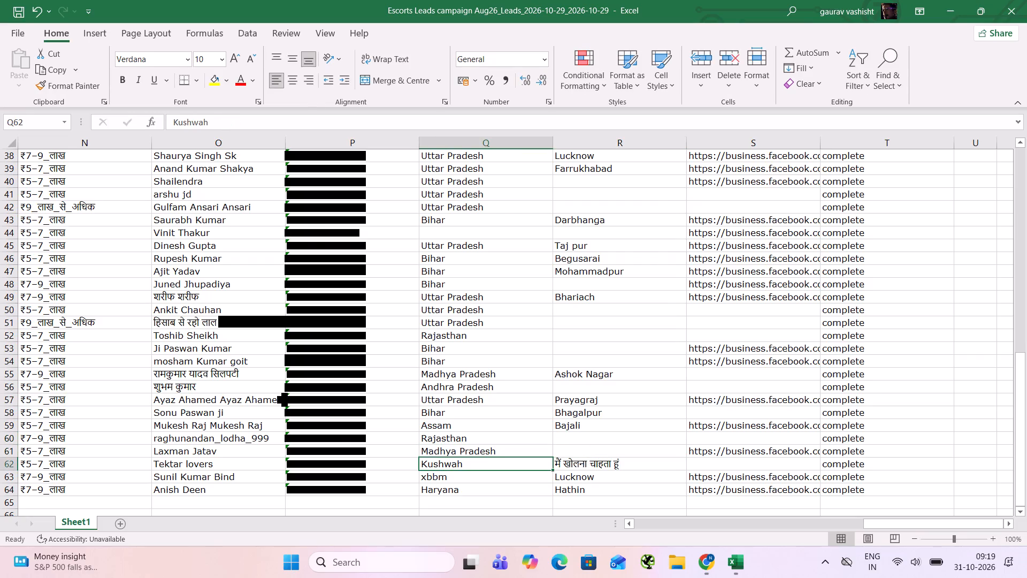
# Fill the state in row 62 with Madhya Pradesh from the row above and clear its city.
pyautogui.hotkey('ctrl', 'd')
pyautogui.press('Right')
pyautogui.press('BackSpace')
pyautogui.press('Down')
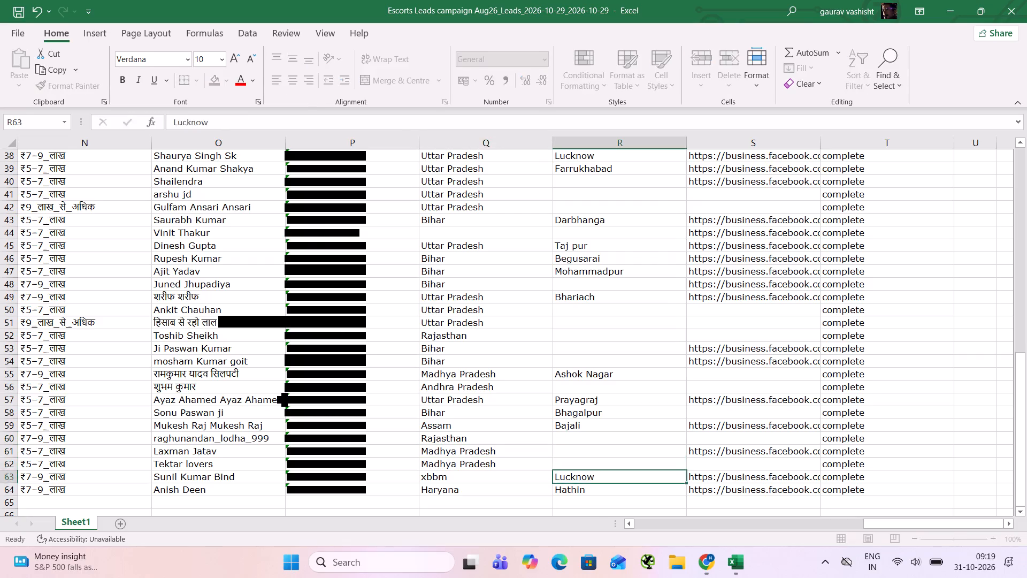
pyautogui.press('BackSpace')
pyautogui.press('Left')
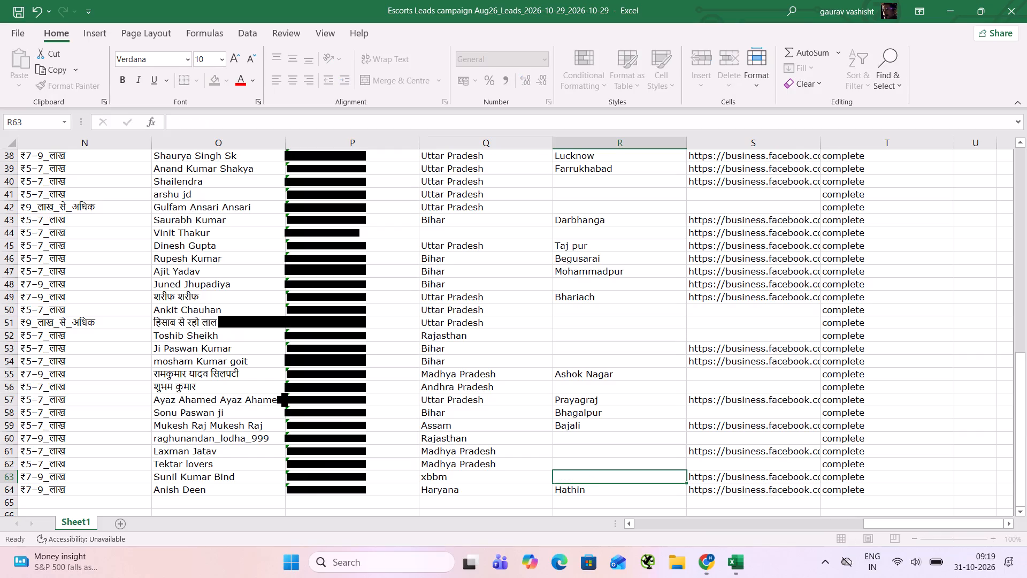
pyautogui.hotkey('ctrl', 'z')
# Set the state in row 63 to Uttar Pradesh.
pyautogui.press('Left')
pyautogui.write('Utt')
pyautogui.press('Return')
# Clear the city in row 64, the last lead, and return to the header row.
pyautogui.press('Right')
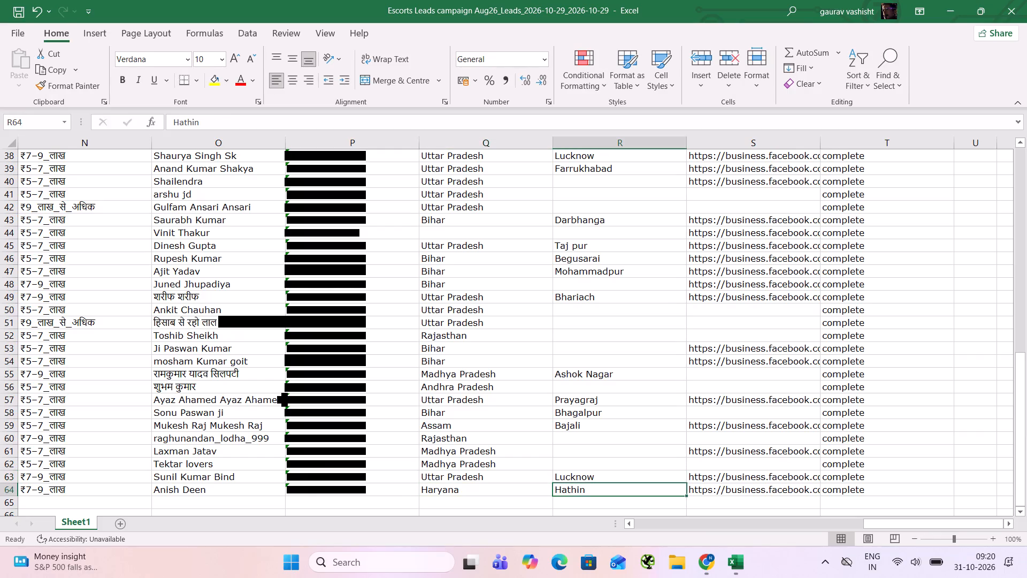
pyautogui.press('BackSpace')
pyautogui.press('Left')
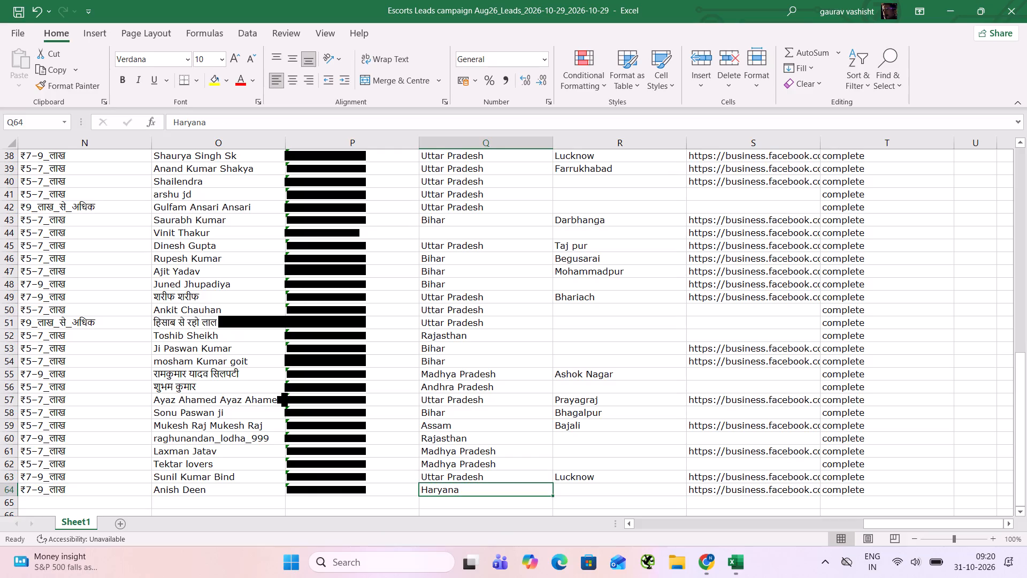
pyautogui.press('Left')
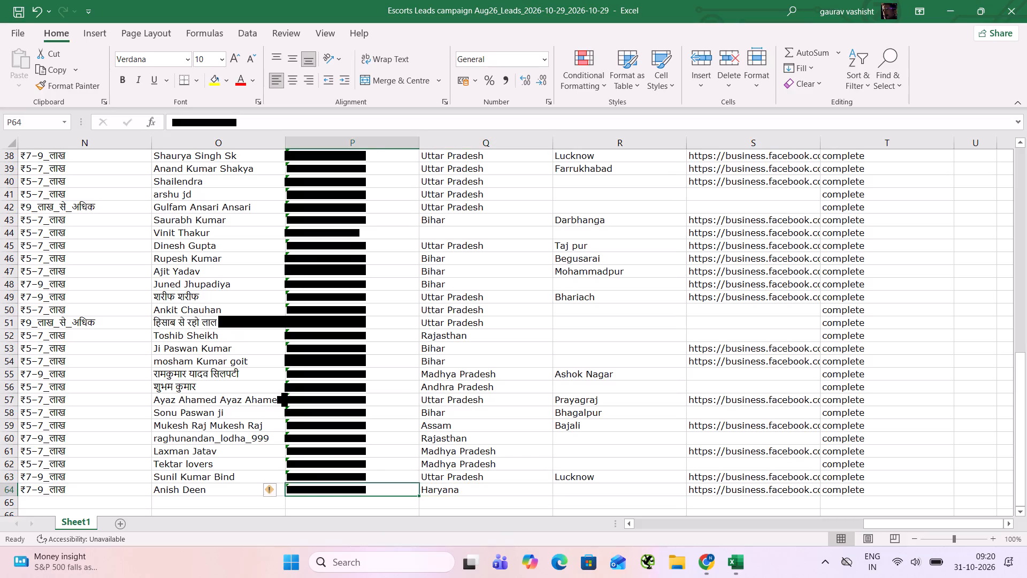
pyautogui.hotkey('ctrl', 'Up')
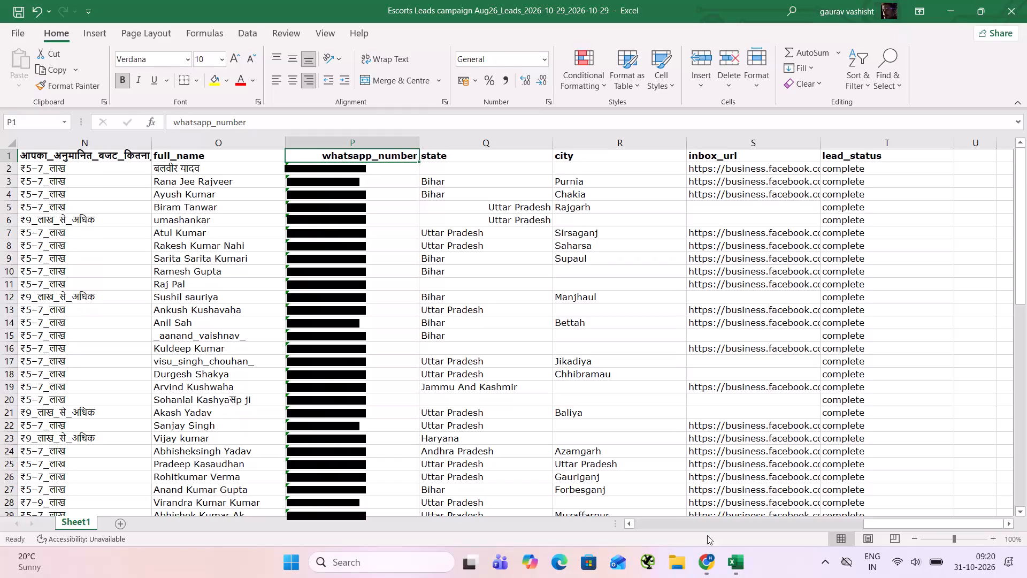
# Copy the Escorts leads file's name from the Downloads folder in File Explorer without renaming it.
pyautogui.click(672, 568)
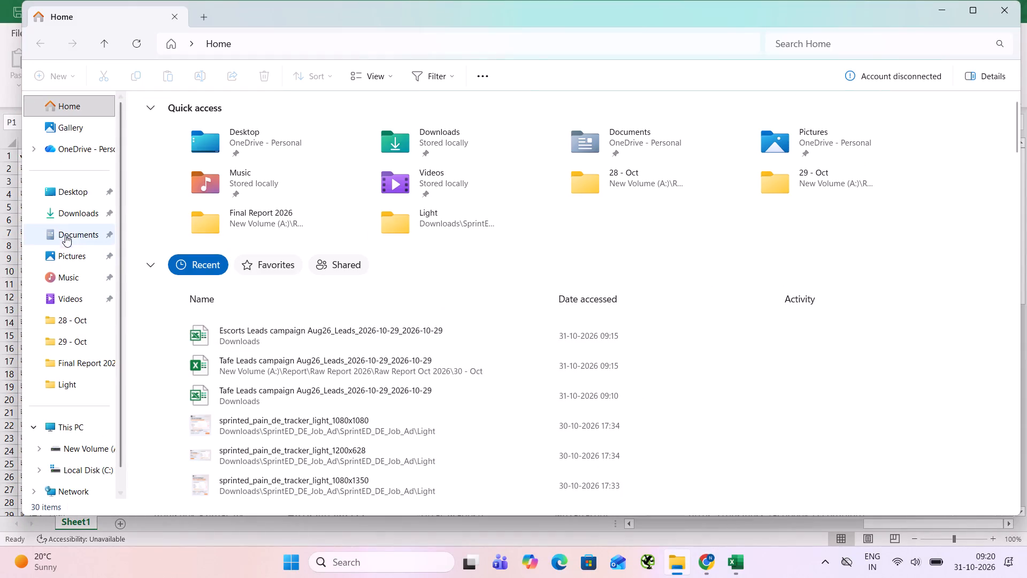
pyautogui.click(65, 219)
pyautogui.click(170, 149)
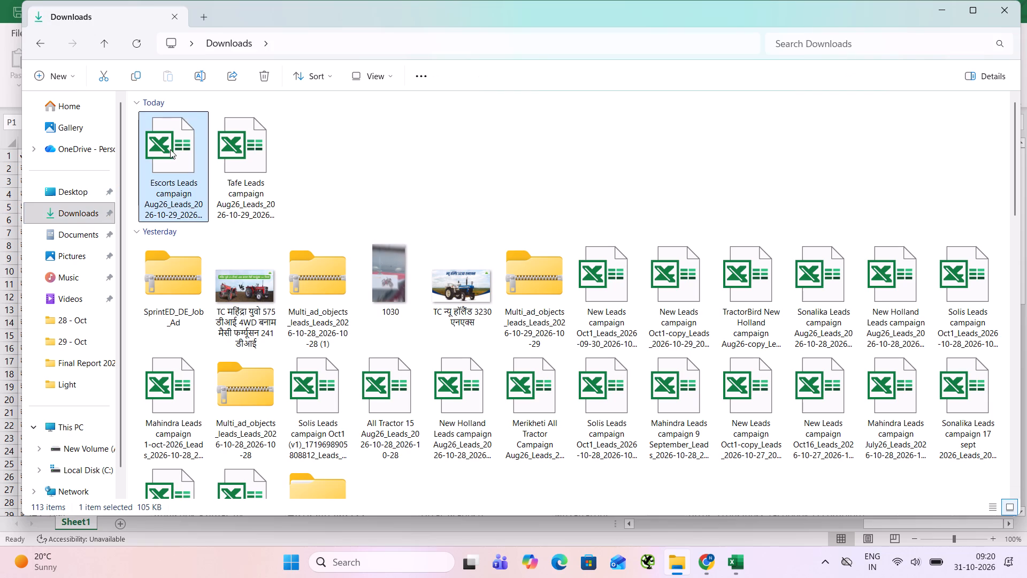
pyautogui.click(195, 82)
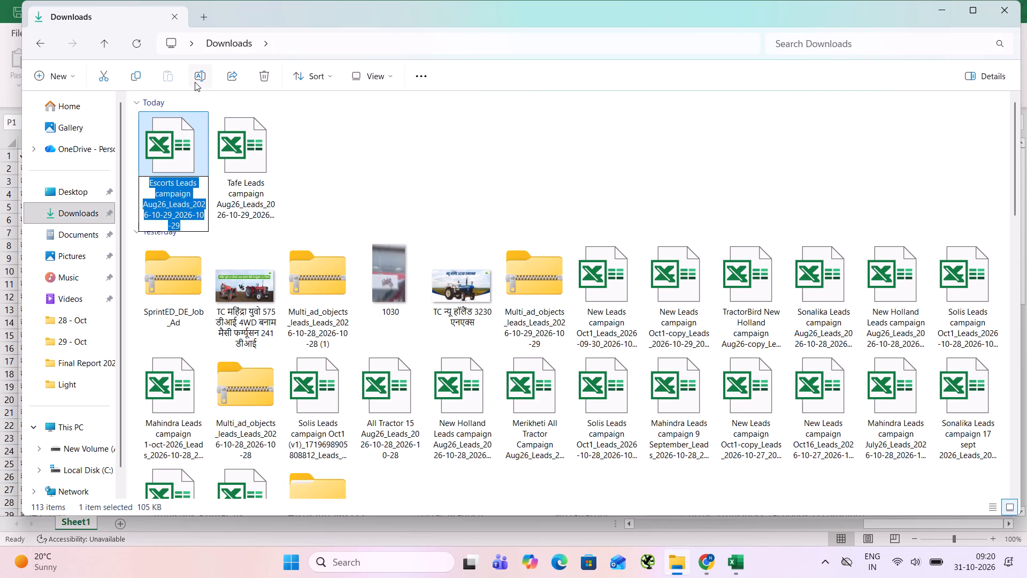
pyautogui.hotkey('ctrl', 'c')
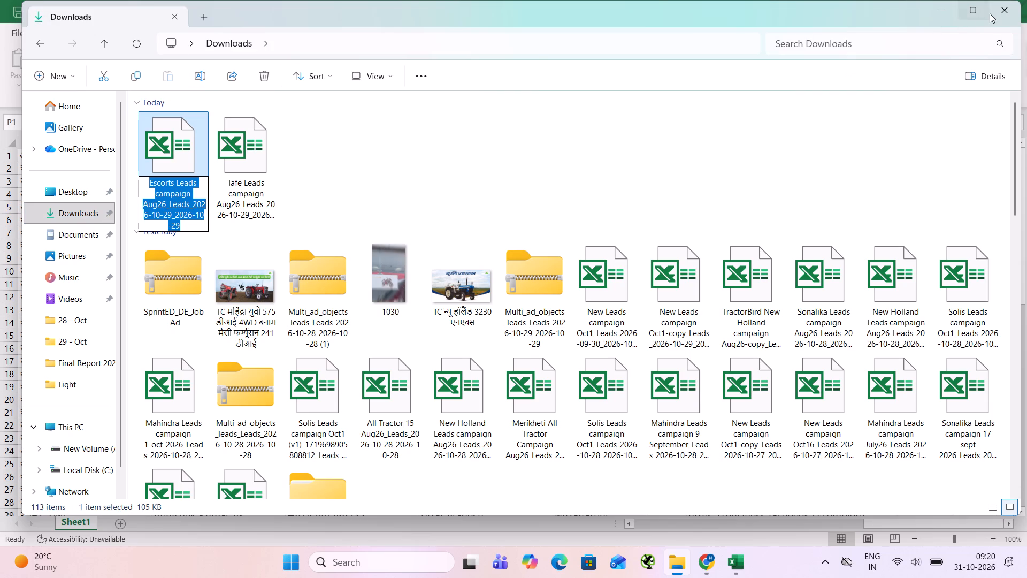
pyautogui.click(990, 13)
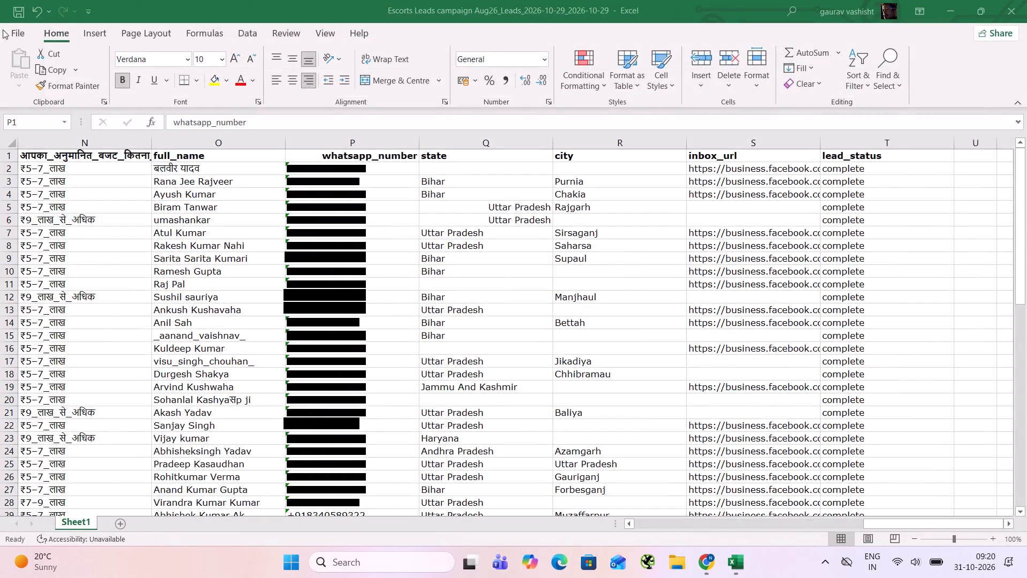
# Save the workbook under the copied Escorts leads name as an Excel Workbook in the 30 - Oct folder, and close it.
pyautogui.click(11, 33)
pyautogui.click(11, 33)
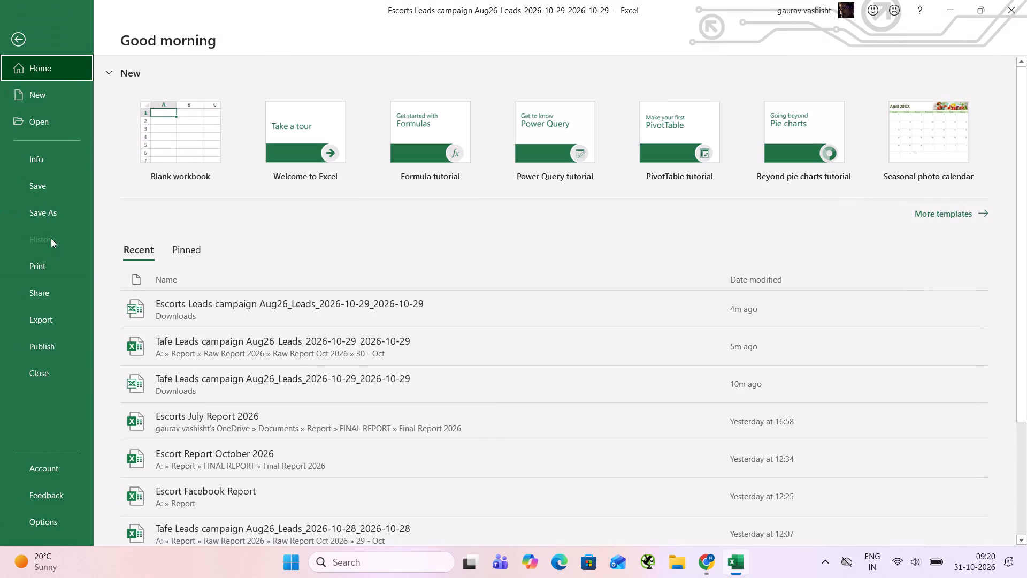
pyautogui.click(68, 213)
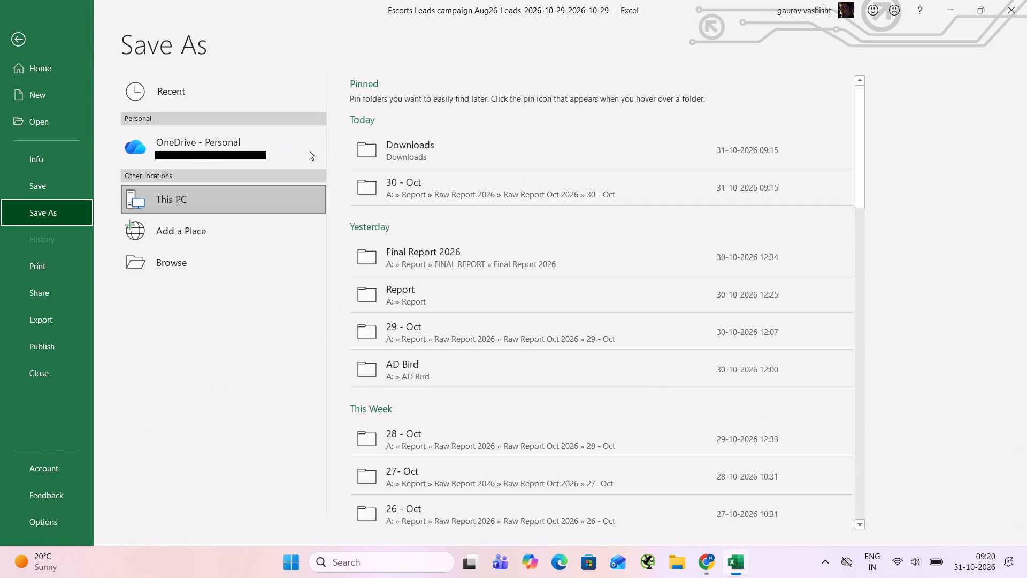
pyautogui.click(365, 179)
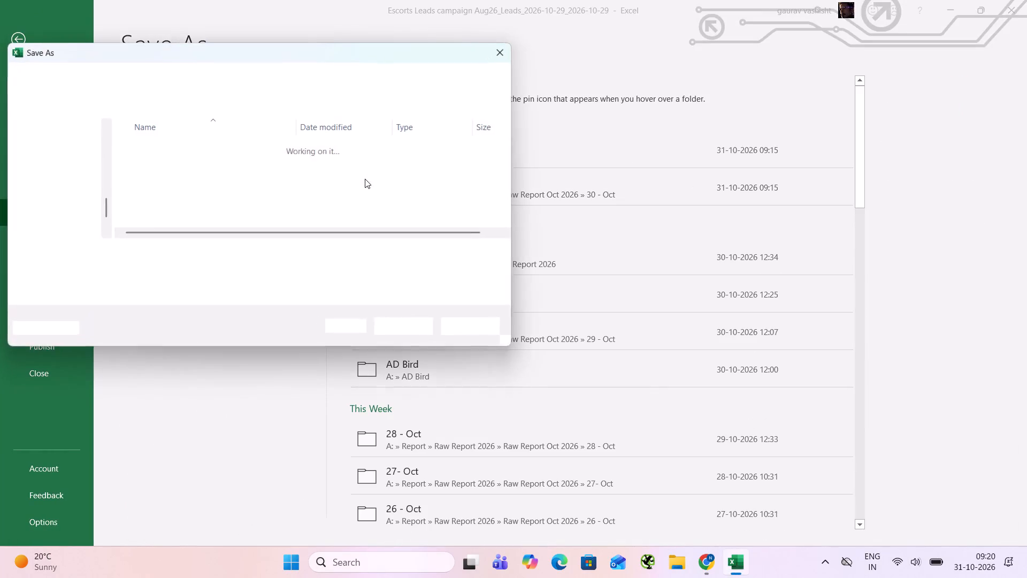
pyautogui.hotkey('ctrl', 'v')
pyautogui.click(251, 266)
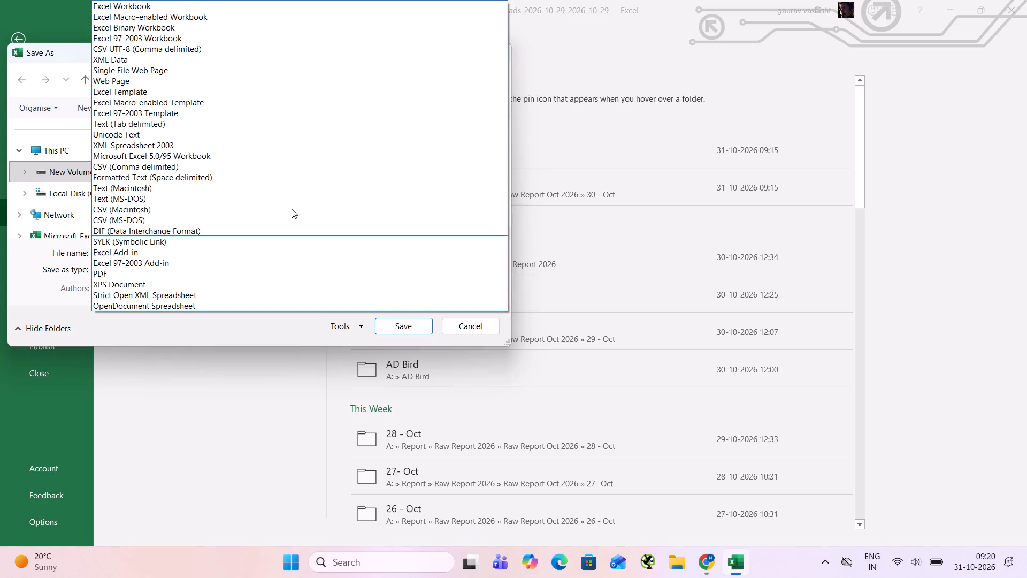
pyautogui.click(411, 2)
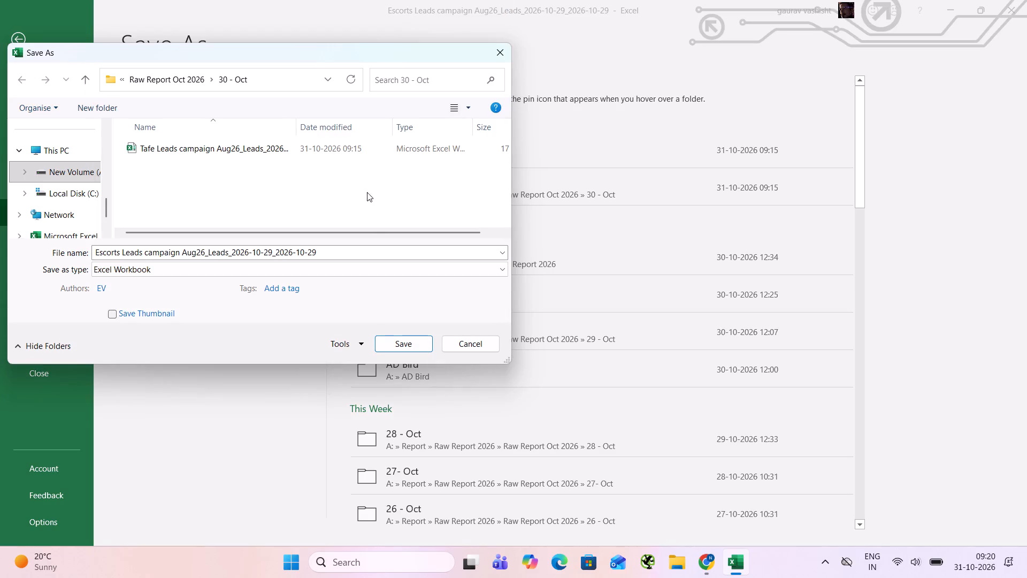
pyautogui.click(382, 344)
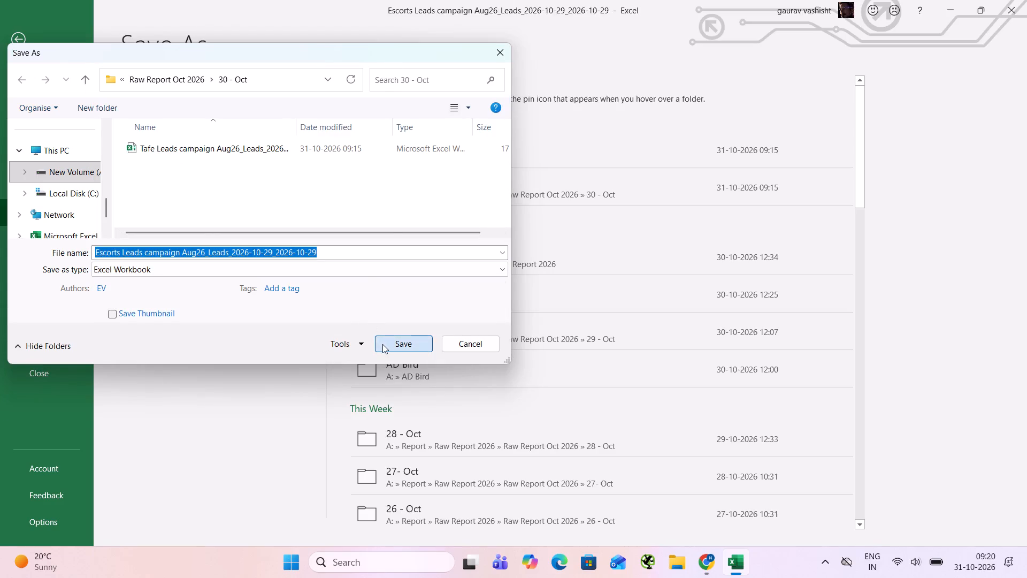
pyautogui.hotkey('ctrl', 's')
pyautogui.hotkey('ctrl', 's')
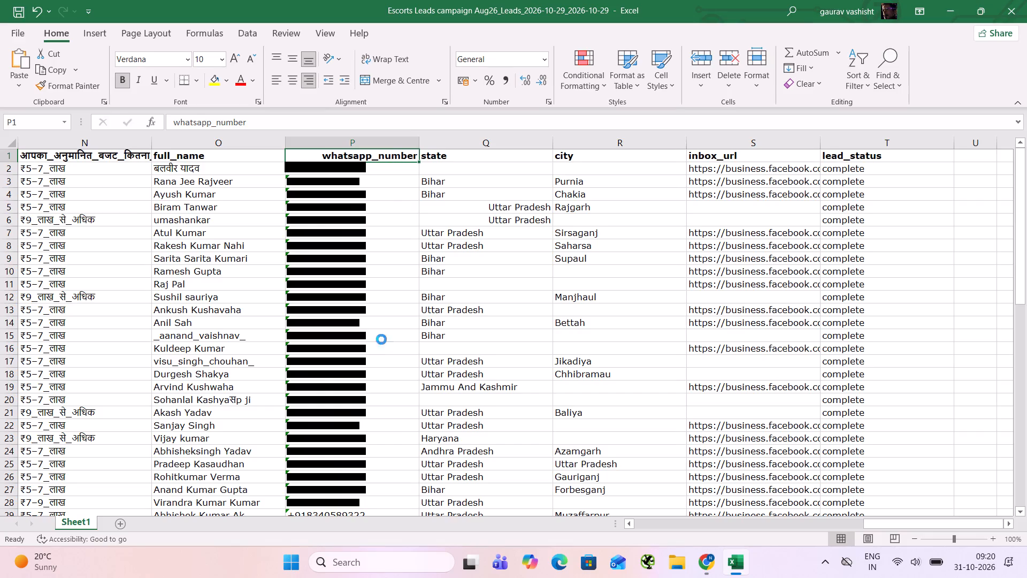
pyautogui.hotkey('ctrl', 's')
pyautogui.click(1026, 0)
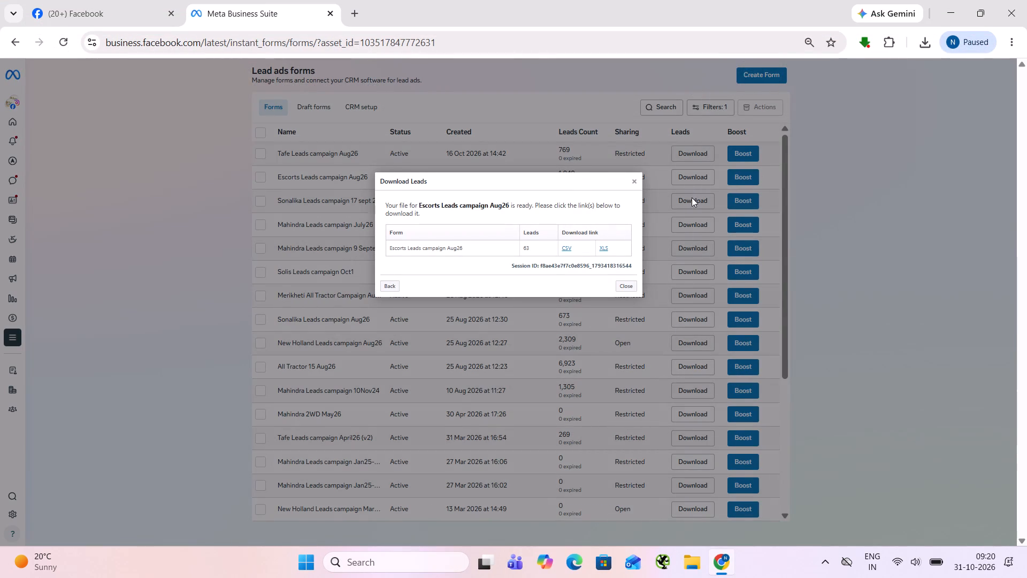
# Download yesterday's leads for the Sonalika Leads campaign 17 sept 2026 form as an XLS file in Meta Business Suite.
pyautogui.click(692, 200)
pyautogui.click(692, 200)
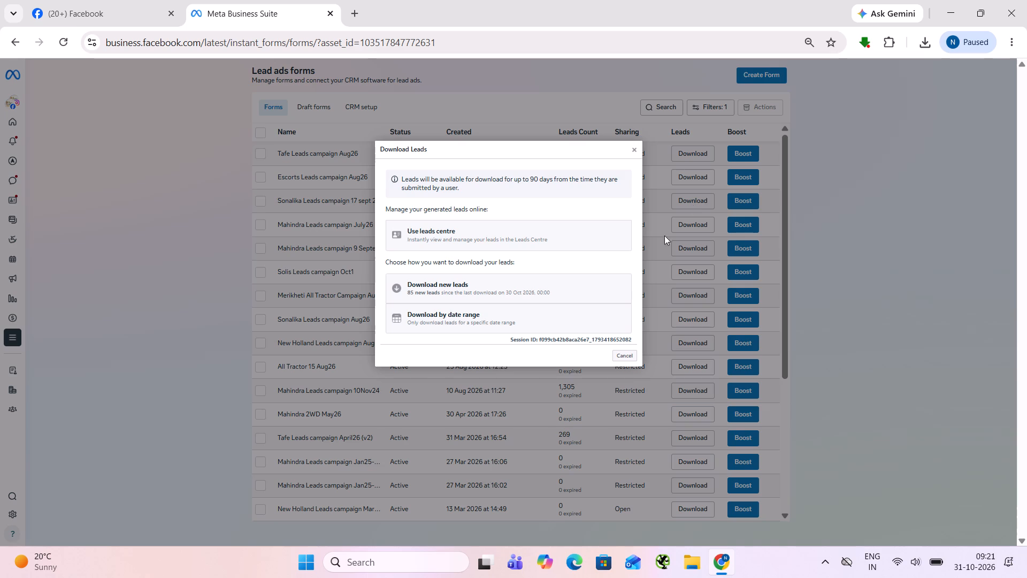
pyautogui.click(450, 314)
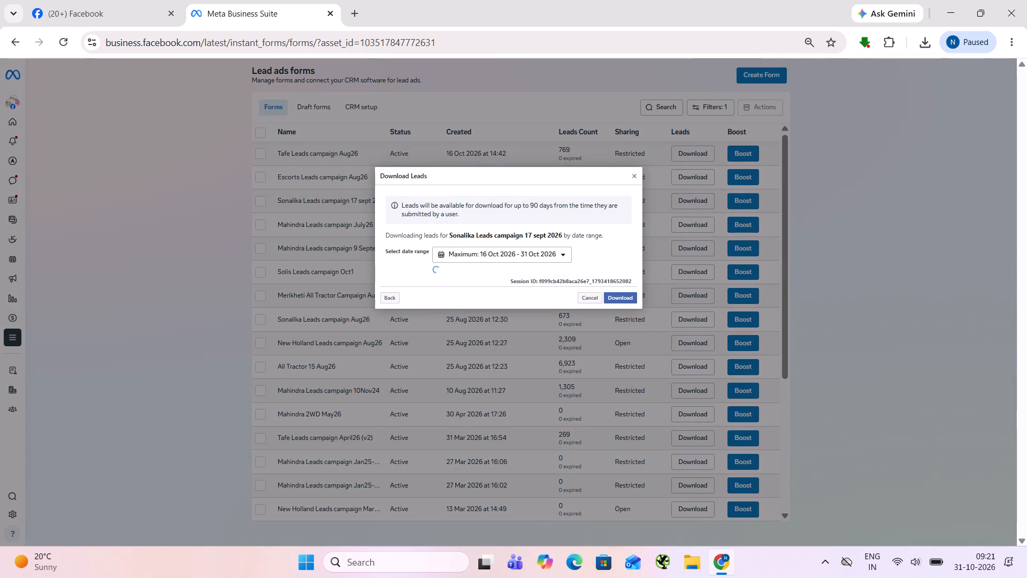
pyautogui.click(495, 243)
pyautogui.click(457, 293)
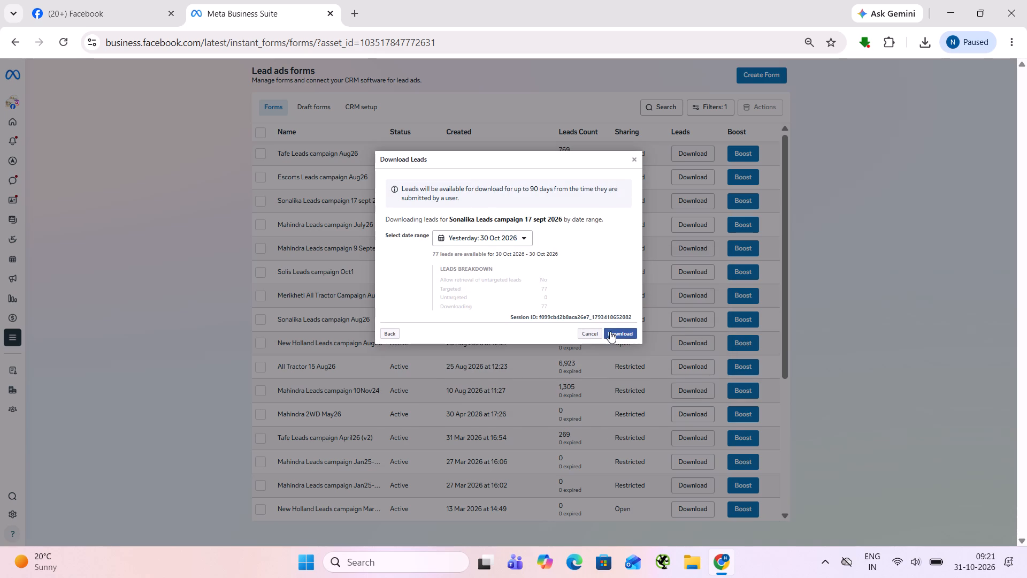
pyautogui.click(613, 332)
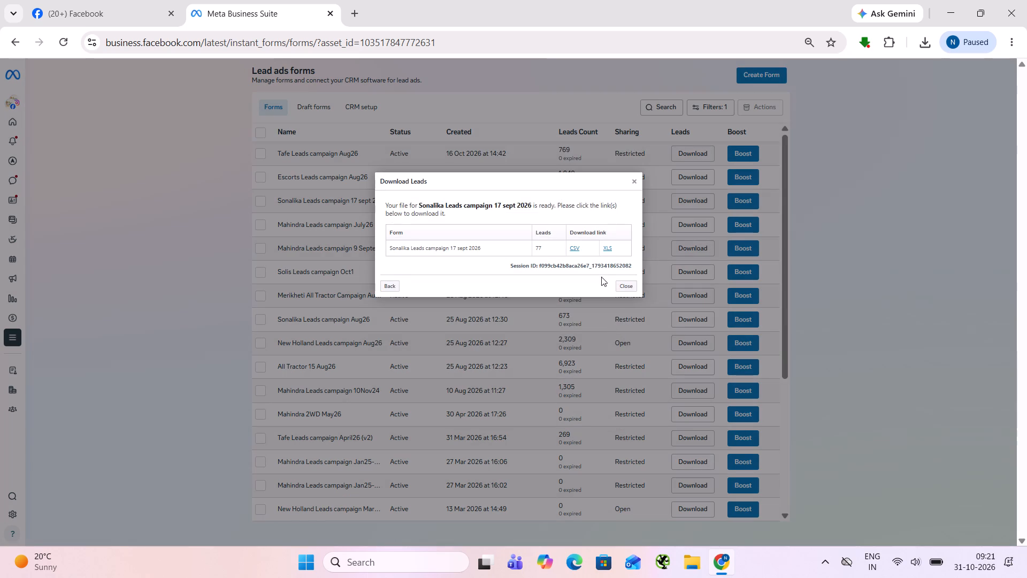
pyautogui.click(606, 247)
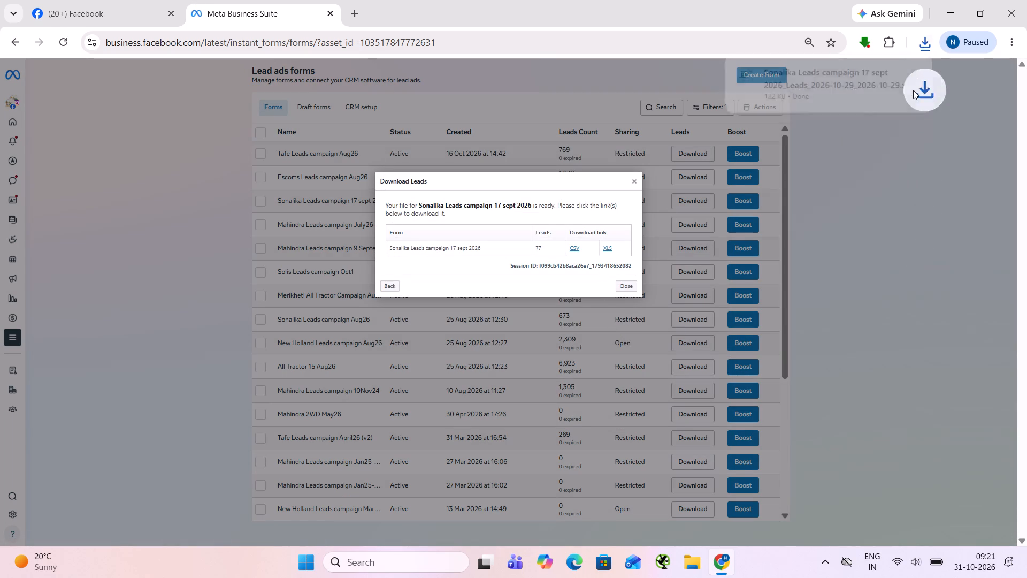
# Open the downloaded Sonalika leads file in Excel, accept the format mismatch, dismiss the activation wizard and enable editing.
pyautogui.click(911, 77)
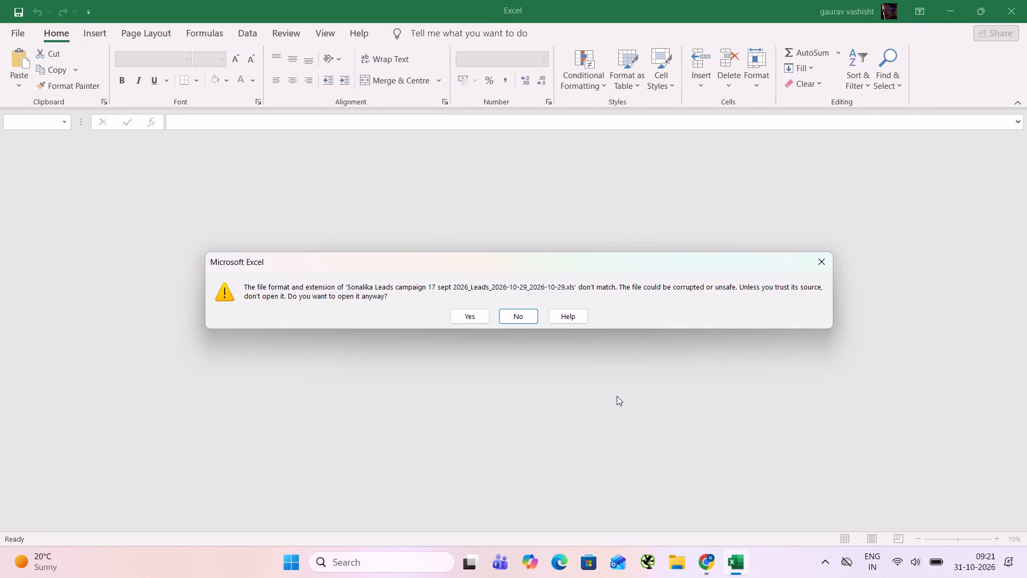
pyautogui.click(466, 314)
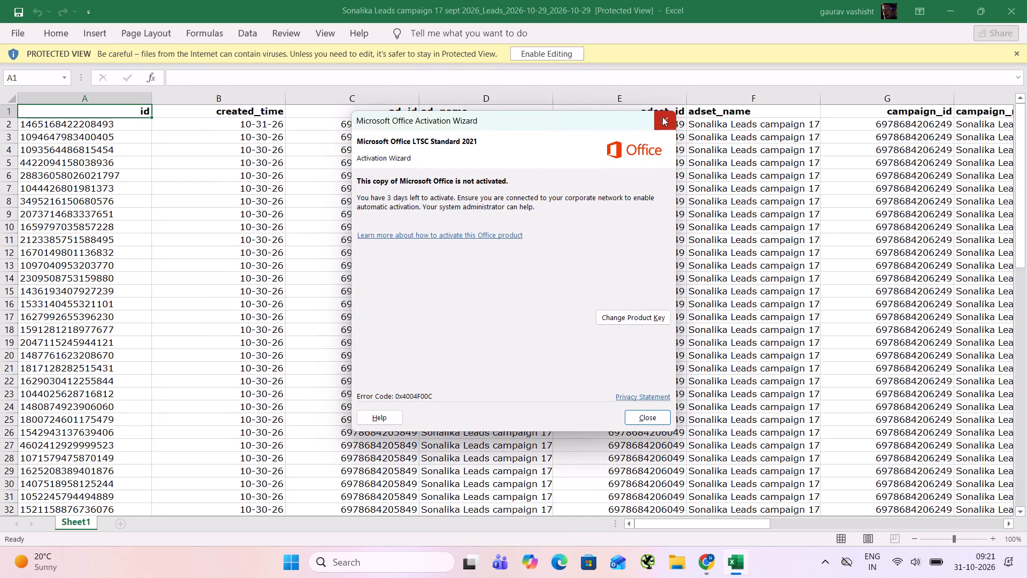
pyautogui.click(662, 117)
pyautogui.click(541, 49)
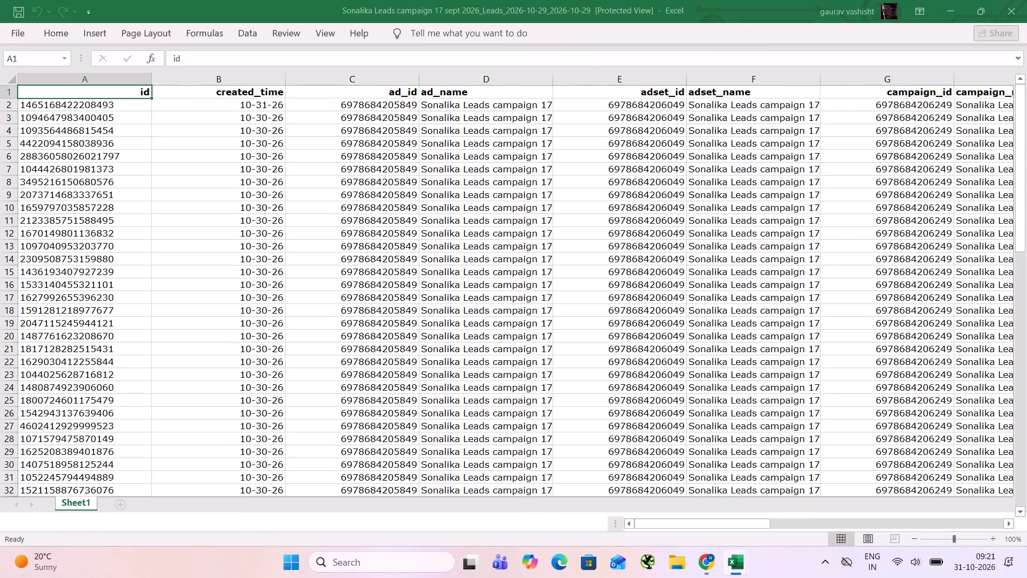
# Set the city in row 2 of the Sonalika leads sheet to Bhariach.
pyautogui.hotkey('ctrl', 'Right')
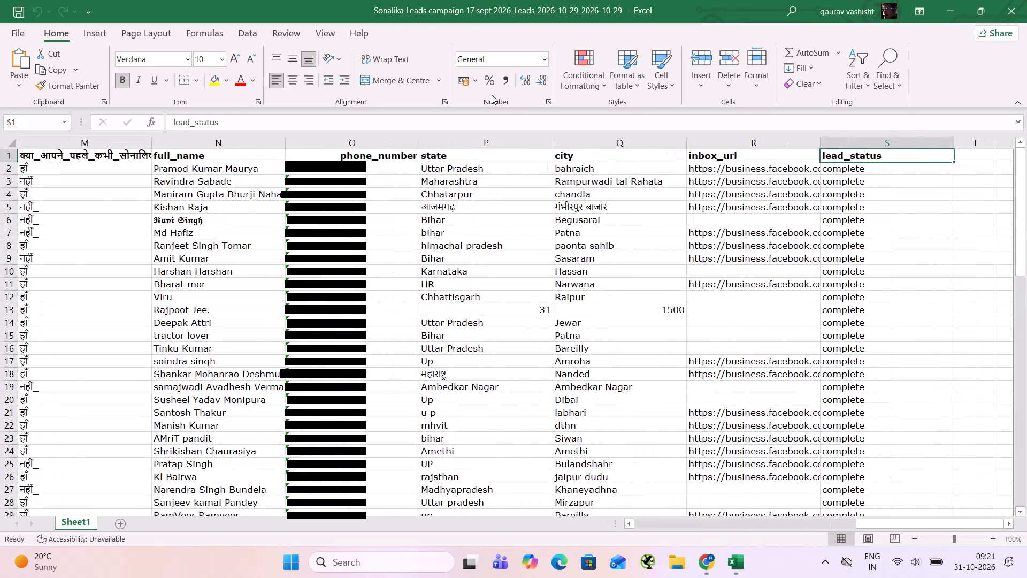
pyautogui.click(503, 169)
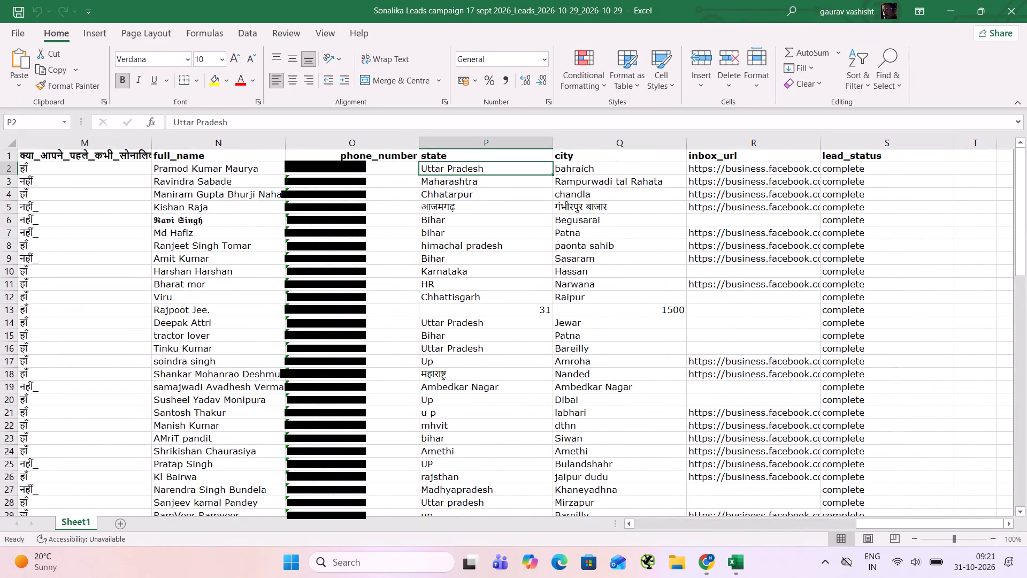
pyautogui.click(508, 144)
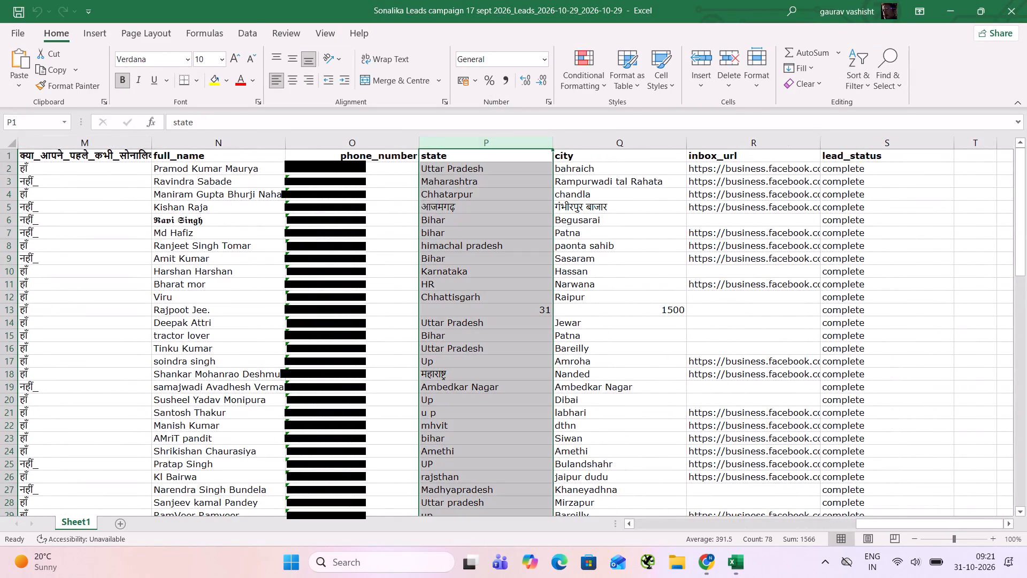
pyautogui.click(566, 172)
pyautogui.write('Bha')
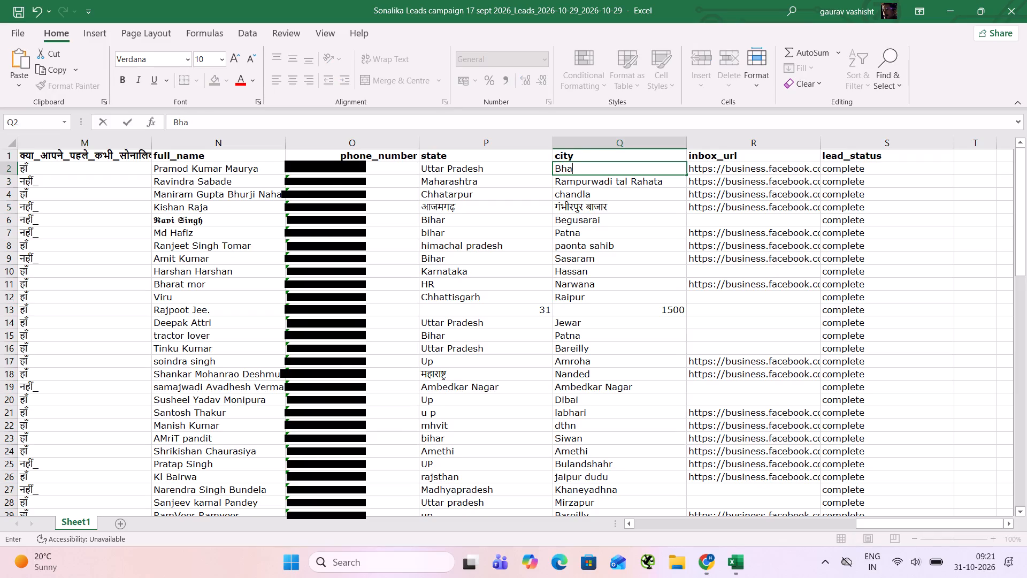
pyautogui.write('riach')
pyautogui.press('Return')
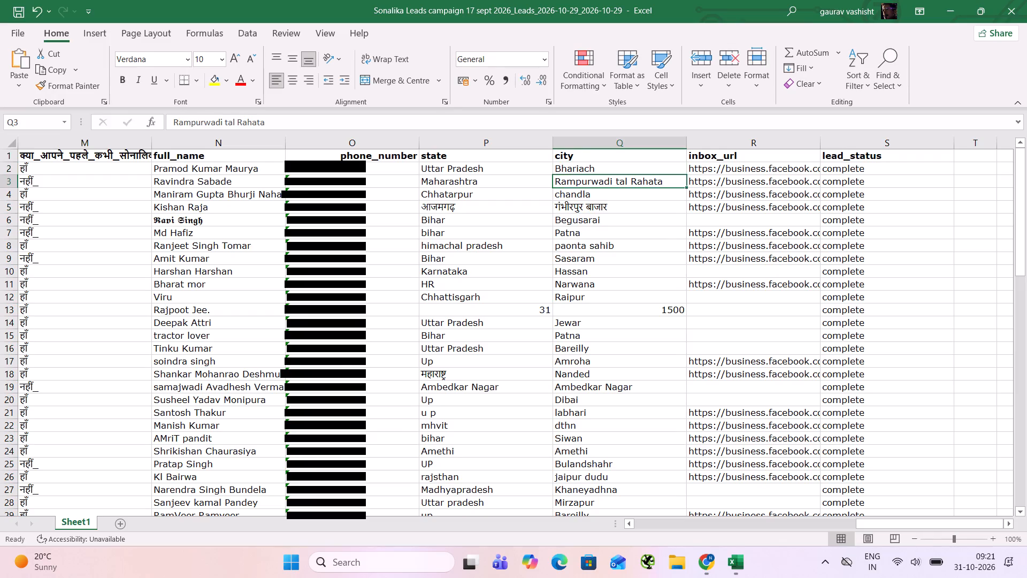
# Move Chhatarpur in row 4 from the state to the city column and set the state to Madhya Pradesh.
pyautogui.press('Left')
pyautogui.press('Down')
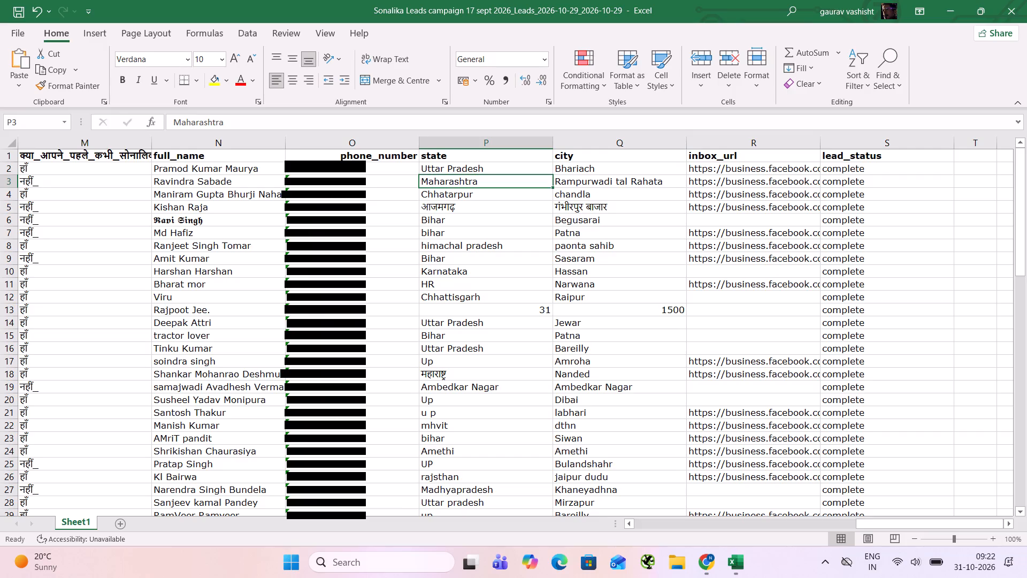
pyautogui.hotkey('ctrl', 'x')
pyautogui.press('Right')
pyautogui.hotkey('ctrl', 'v')
pyautogui.press('Left')
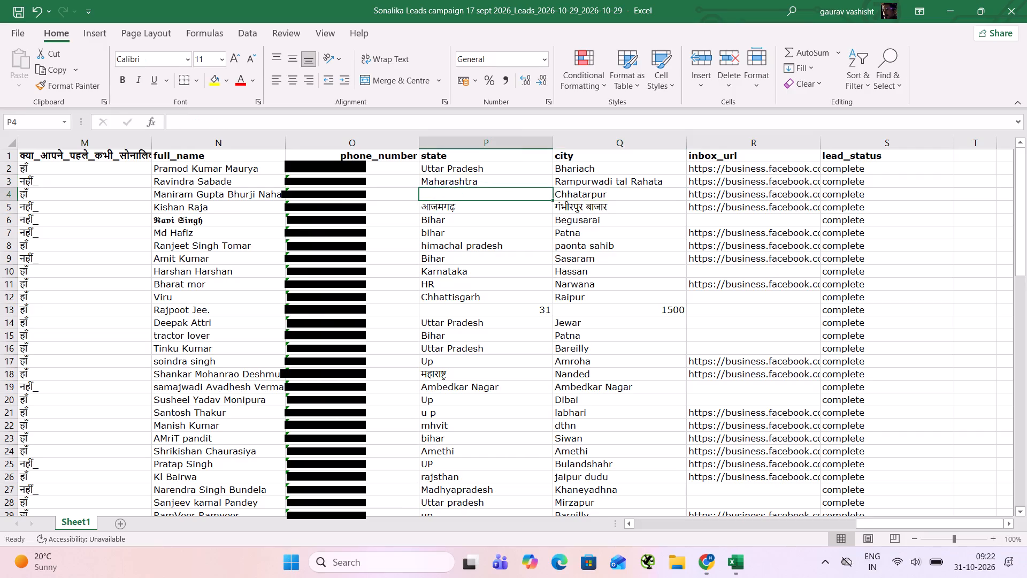
pyautogui.write('Madhya')
pyautogui.press('space')
pyautogui.press('Return')
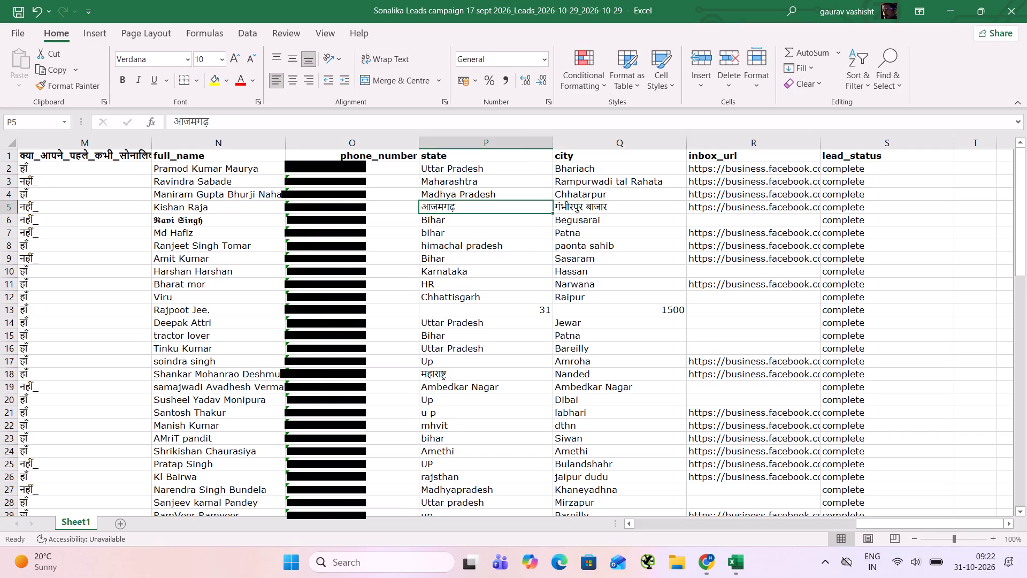
# Set the state in row 5 to Uttar Pradesh, reusing the row 2 entry, and clear that row's city.
pyautogui.press('Up')
pyautogui.press('Up')
pyautogui.press('Up')
pyautogui.hotkey('ctrl', 'c')
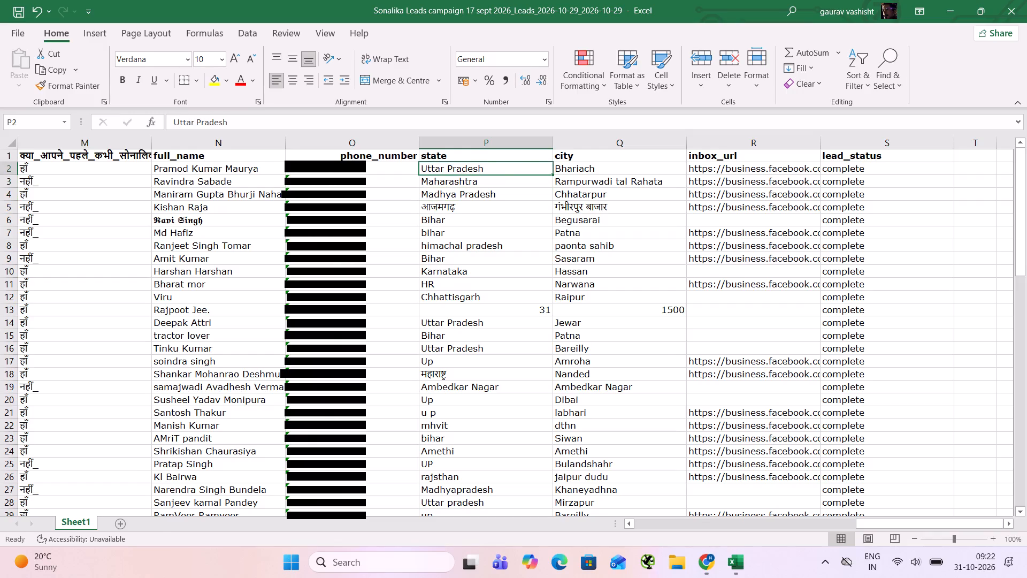
pyautogui.press('Down')
pyautogui.press('Down')
pyautogui.press('Down')
pyautogui.hotkey('ctrl', 'v')
pyautogui.press('Right')
pyautogui.press('BackSpace')
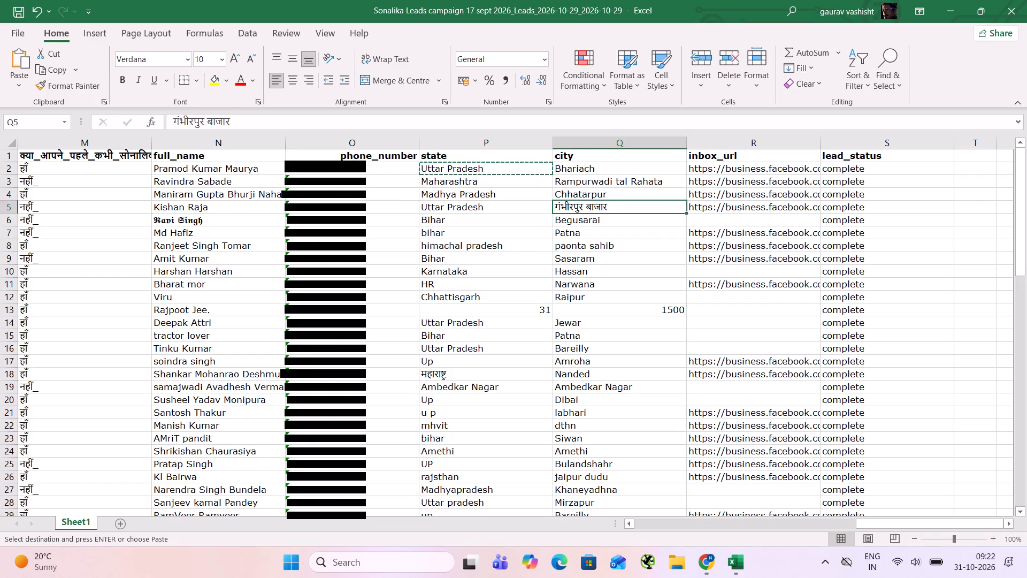
# Replace the lowercase state in row 7 with Bihar, copied from row 6.
pyautogui.press('Down')
pyautogui.press('Left')
pyautogui.hotkey('ctrl', 'c')
pyautogui.press('Down')
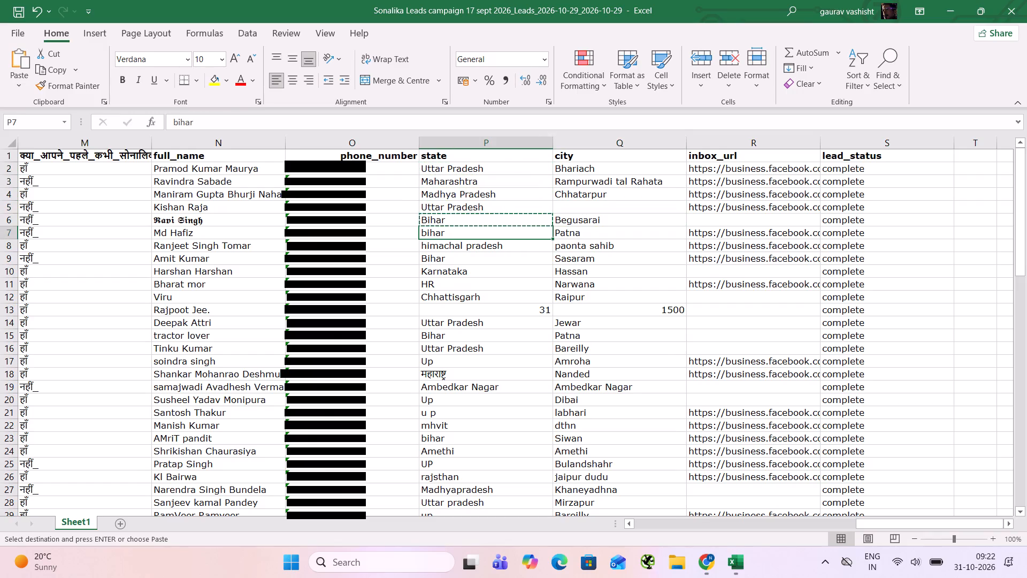
pyautogui.hotkey('ctrl', 'v')
# Set the state in row 8 to Himichal Pradesh and clear that row's city.
pyautogui.press('Down')
pyautogui.write('Himichak')
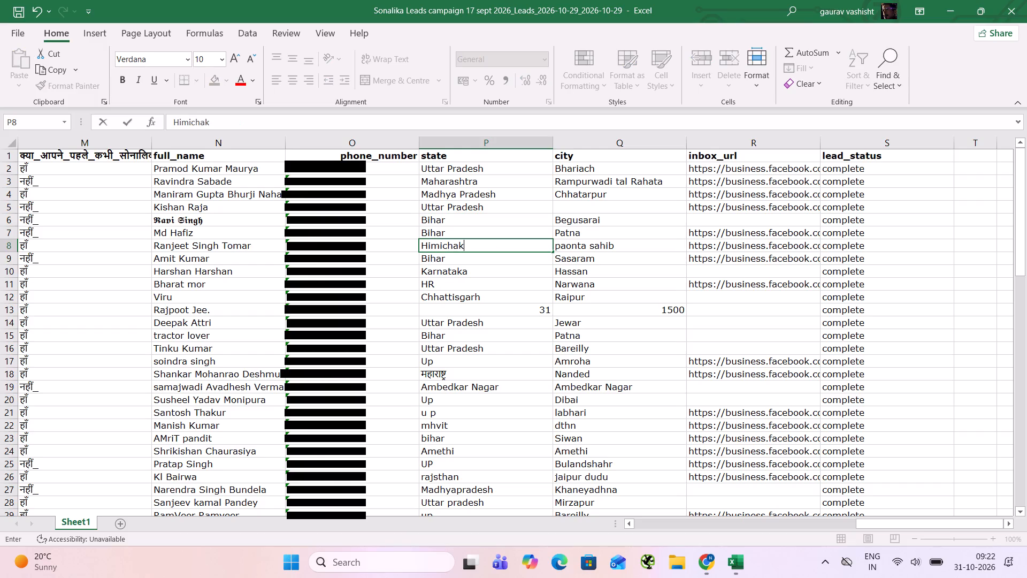
pyautogui.press('BackSpace')
pyautogui.write('l')
pyautogui.press('space')
pyautogui.write('radesh')
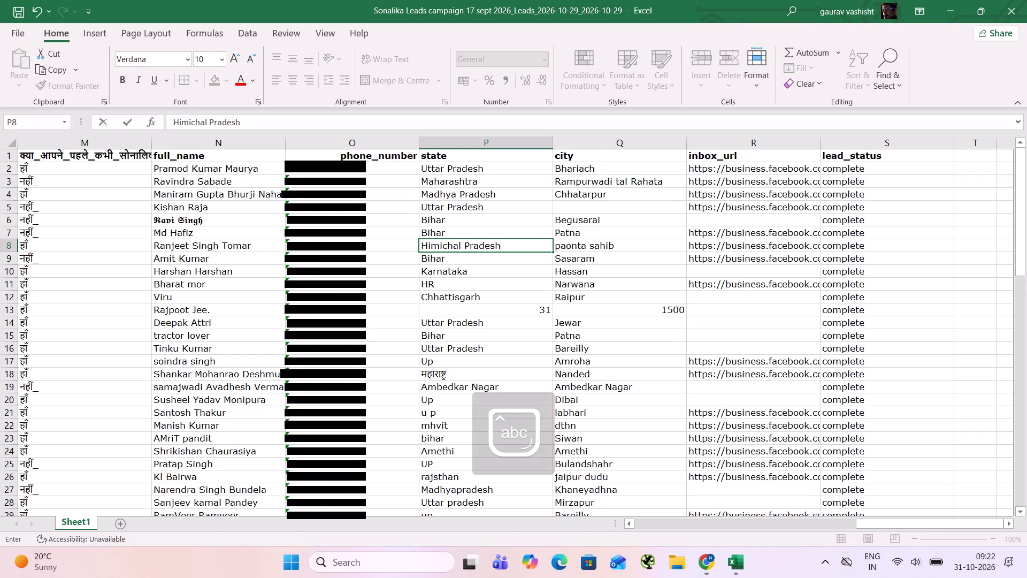
pyautogui.press('Right')
pyautogui.press('BackSpace')
# Set the state to Haryana in row 11 and to Chattisgarh in row 12.
pyautogui.press('Down')
pyautogui.press('Left')
pyautogui.press('Down')
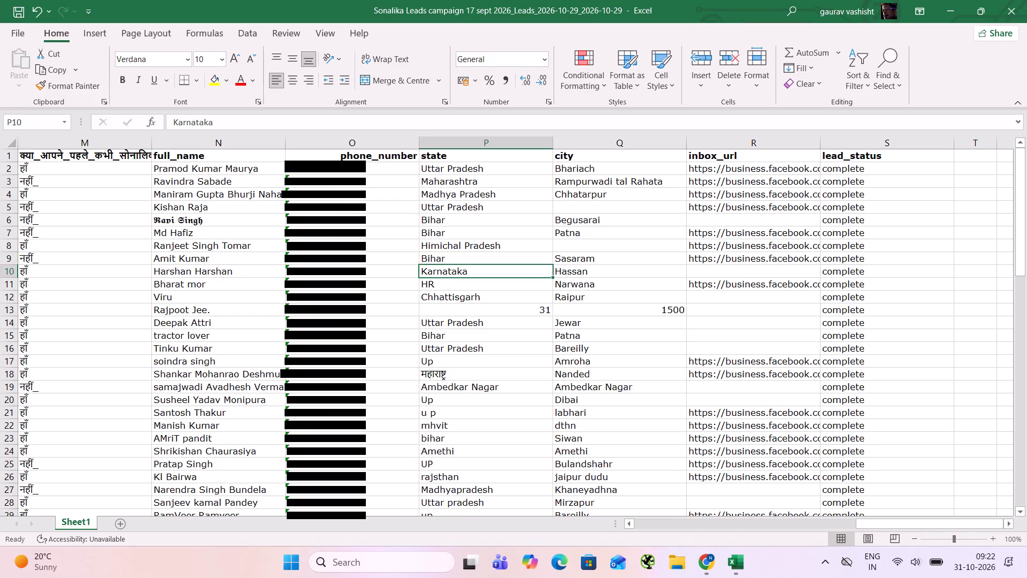
pyautogui.press('Right')
pyautogui.press('Down')
pyautogui.press('Left')
pyautogui.write('Haryana')
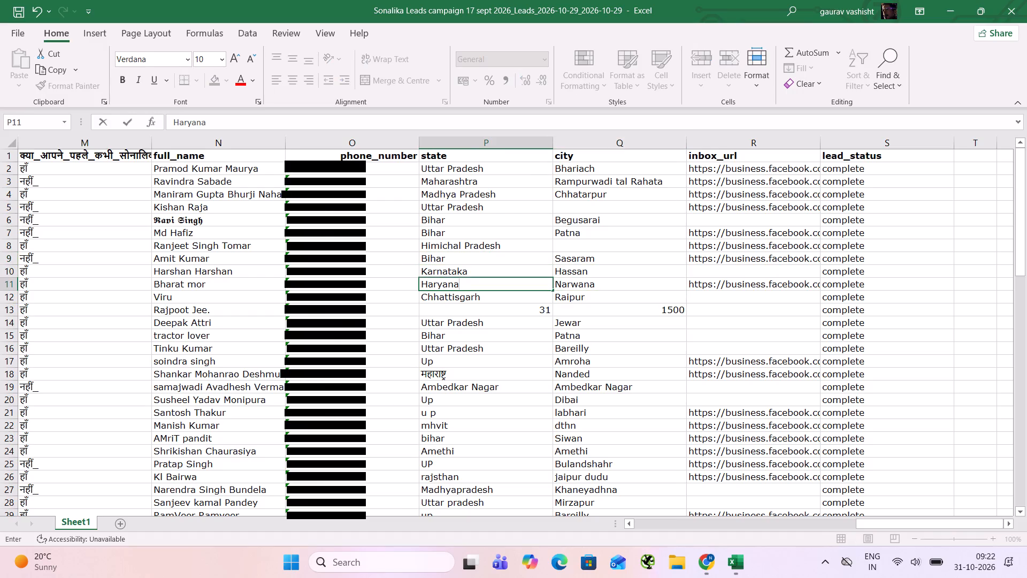
pyautogui.press('Down')
pyautogui.press('Down')
pyautogui.press('Up')
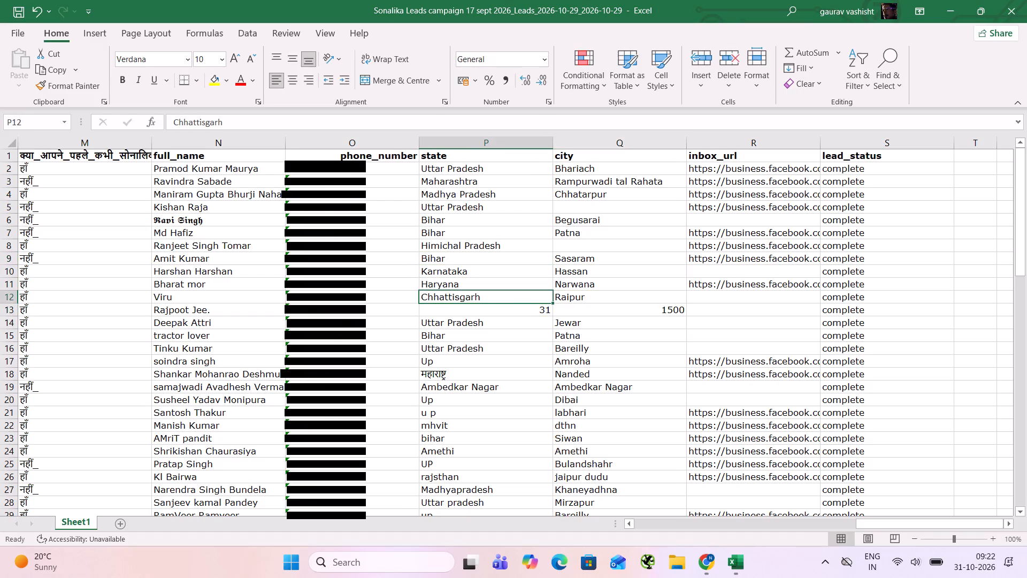
pyautogui.write('Chatti')
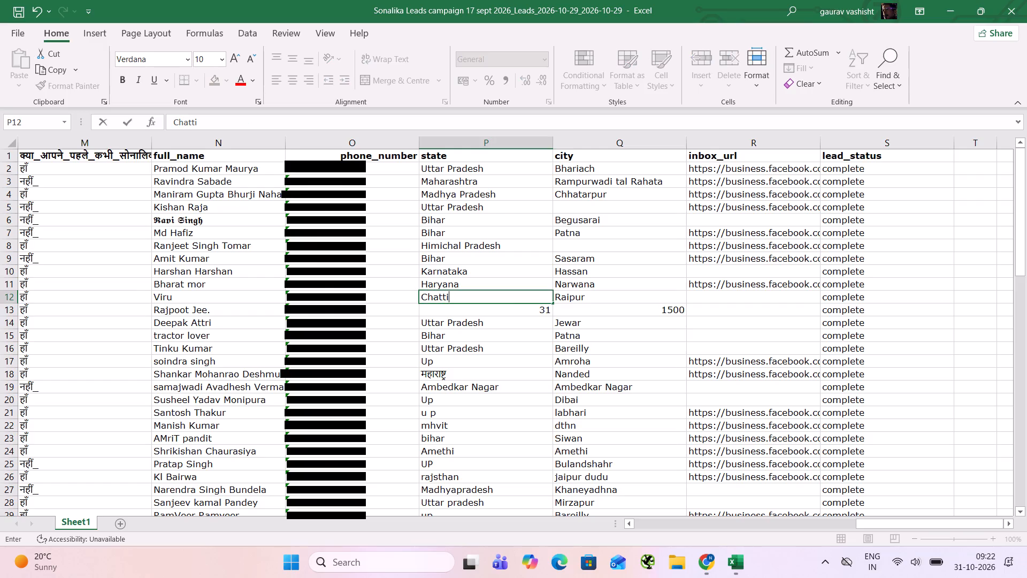
pyautogui.write('sgarh')
# Clear the numeric city and state entries in row 13.
pyautogui.press('Right')
pyautogui.press('Down')
pyautogui.press('BackSpace')
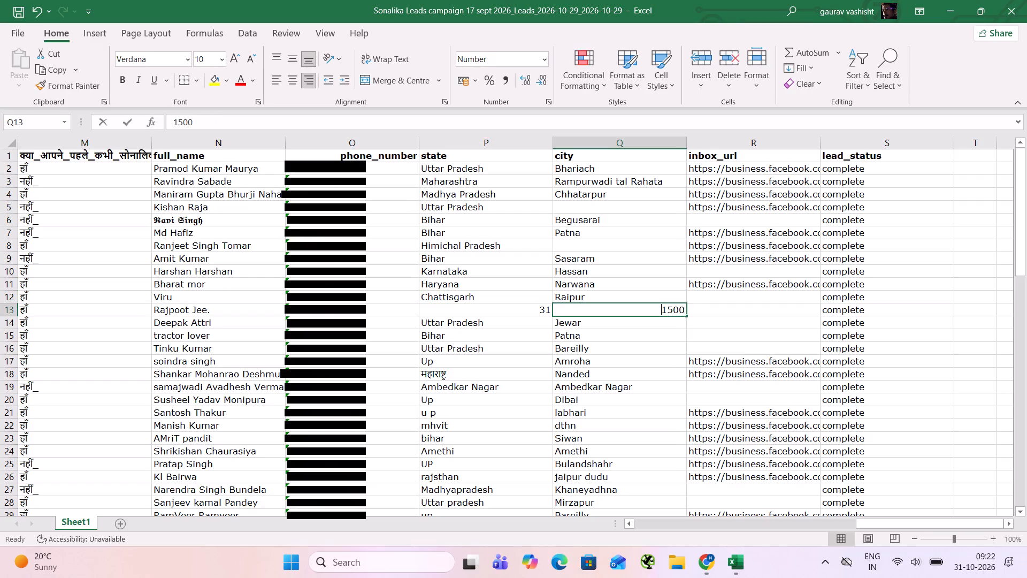
pyautogui.press('Left')
pyautogui.press('BackSpace')
# Copy Uttar Pradesh from row 14 into the state cells of rows 16 and 17, and set row 18's state to Maharashtra.
pyautogui.press('Down')
pyautogui.hotkey('ctrl', 'c')
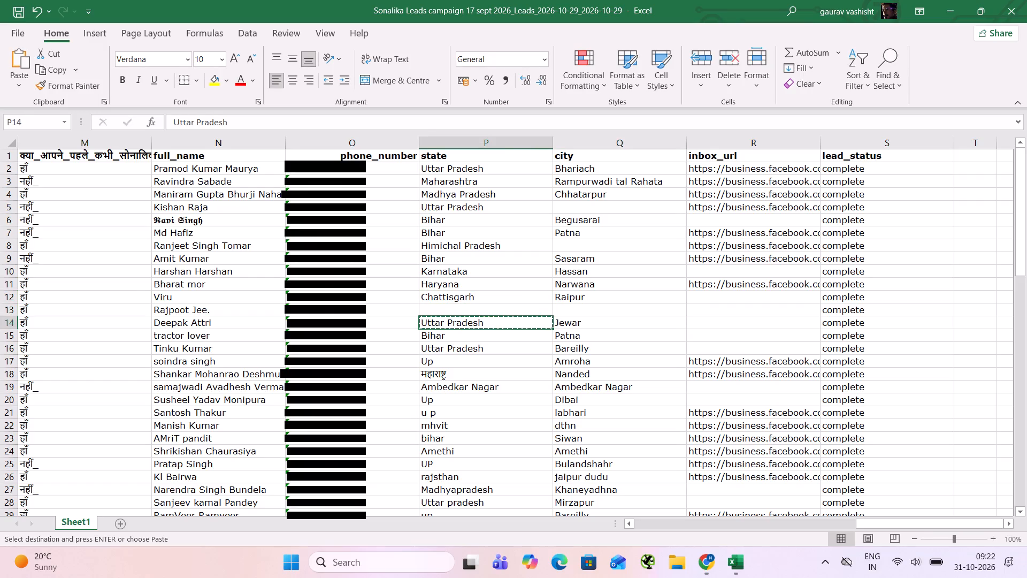
pyautogui.press('Down')
pyautogui.press('Down')
pyautogui.hotkey('ctrl', 'v')
pyautogui.press('Down')
pyautogui.hotkey('ctrl', 'v')
pyautogui.press('Down')
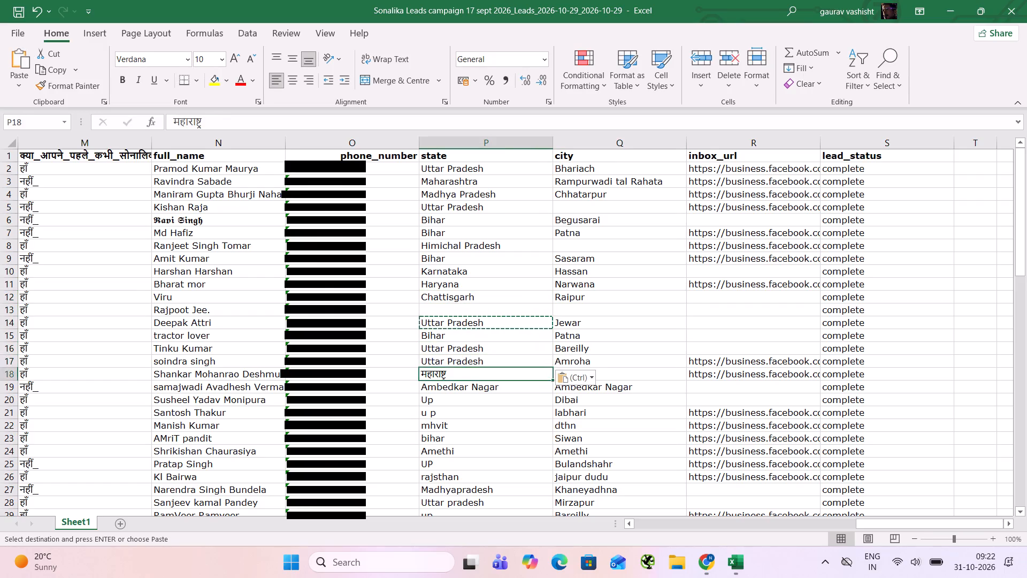
pyautogui.write('Mahara')
pyautogui.write('shtra')
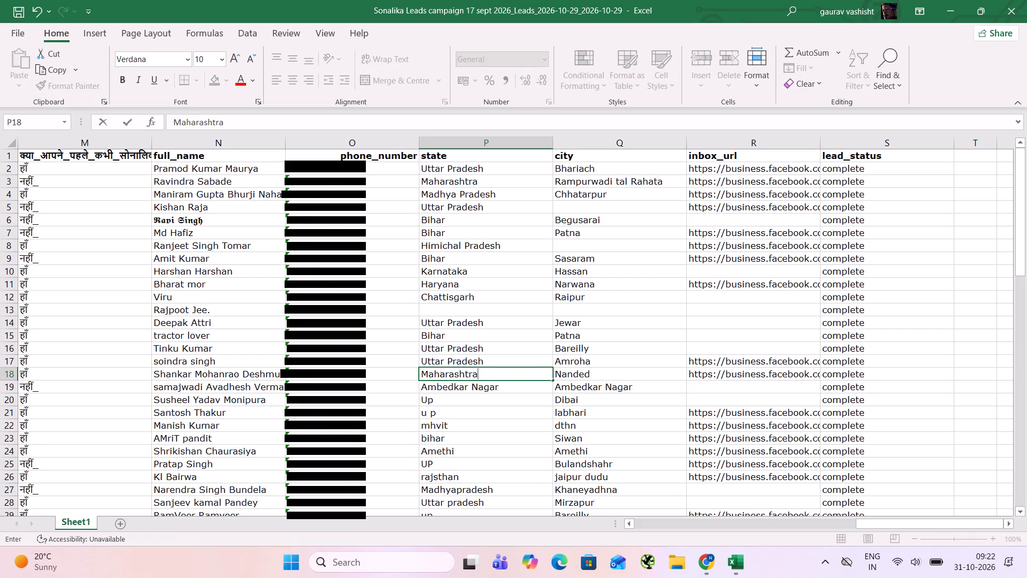
# Copy Uttar Pradesh from row 17 into the state cells of rows 19 to 22.
pyautogui.press('Up')
pyautogui.hotkey('ctrl', 'c')
pyautogui.press('Down')
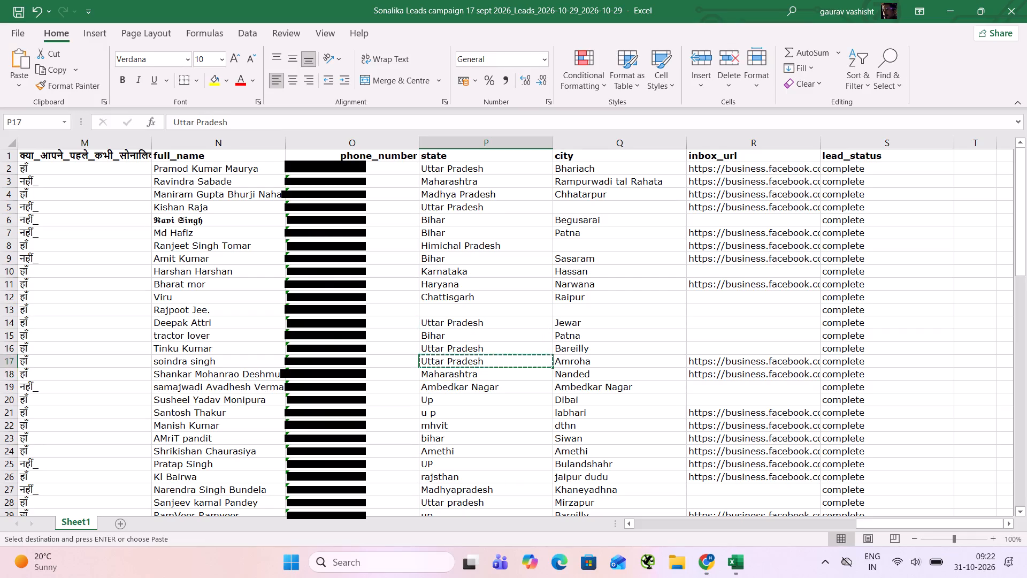
pyautogui.press('Down')
pyautogui.hotkey('ctrl', 'v')
pyautogui.press('Down')
pyautogui.hotkey('ctrl', 'v')
pyautogui.press('Down')
pyautogui.hotkey('ctrl', 'v')
pyautogui.press('Down')
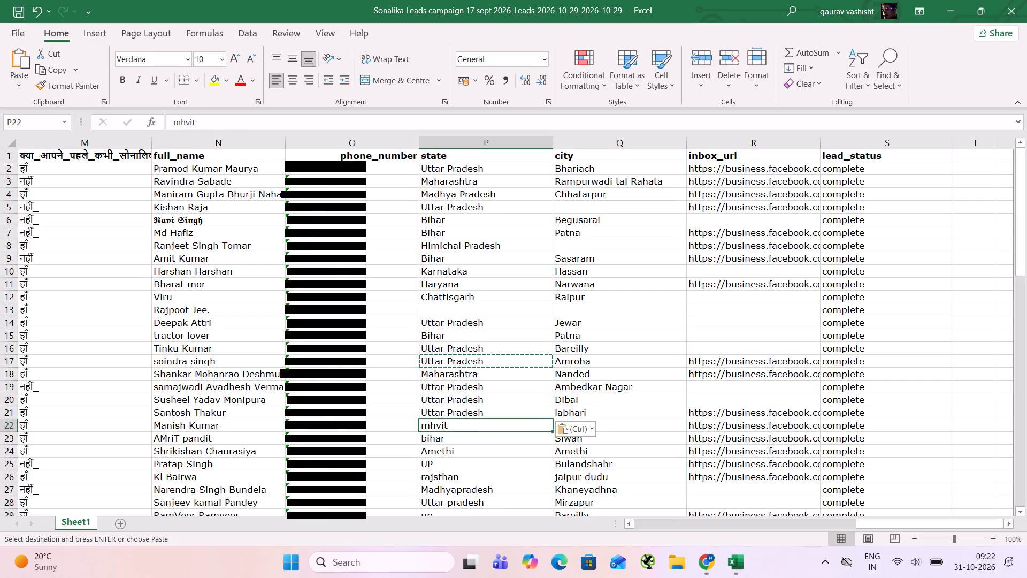
pyautogui.hotkey('ctrl', 'v')
# Clear the city entries in rows 21 and 22.
pyautogui.press('Right')
pyautogui.press('BackSpace')
pyautogui.press('Up')
pyautogui.press('BackSpace')
# Set the state in row 23 to Bihar with a capital initial.
pyautogui.press('Down')
pyautogui.press('Down')
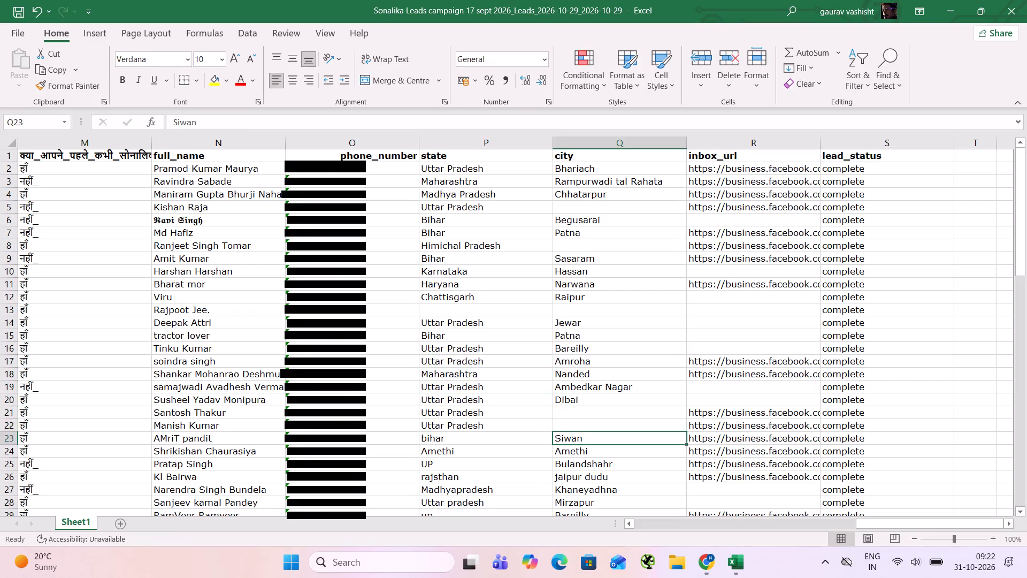
pyautogui.press('Left')
pyautogui.press('Up')
pyautogui.press('Down')
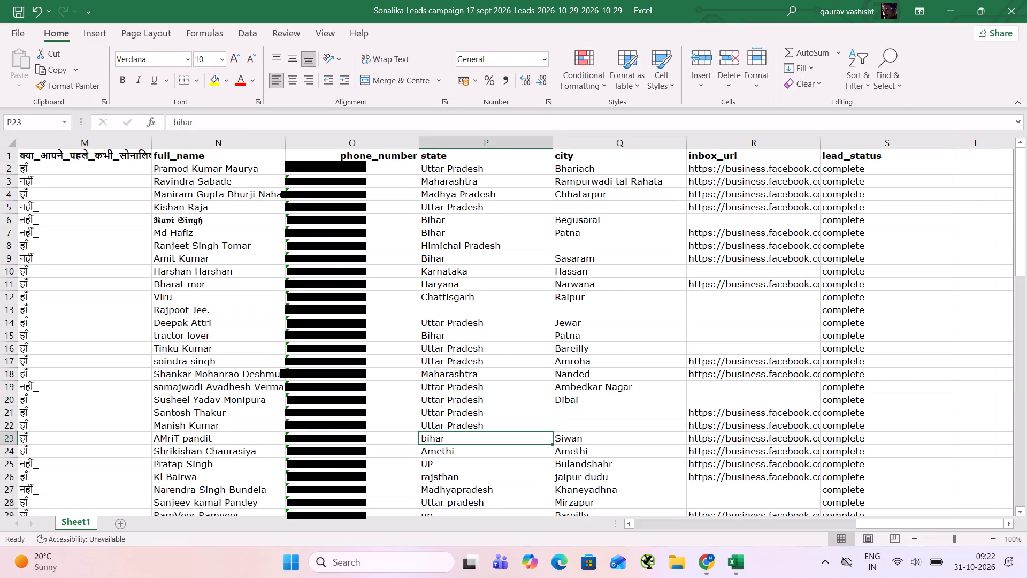
pyautogui.write('Bihar')
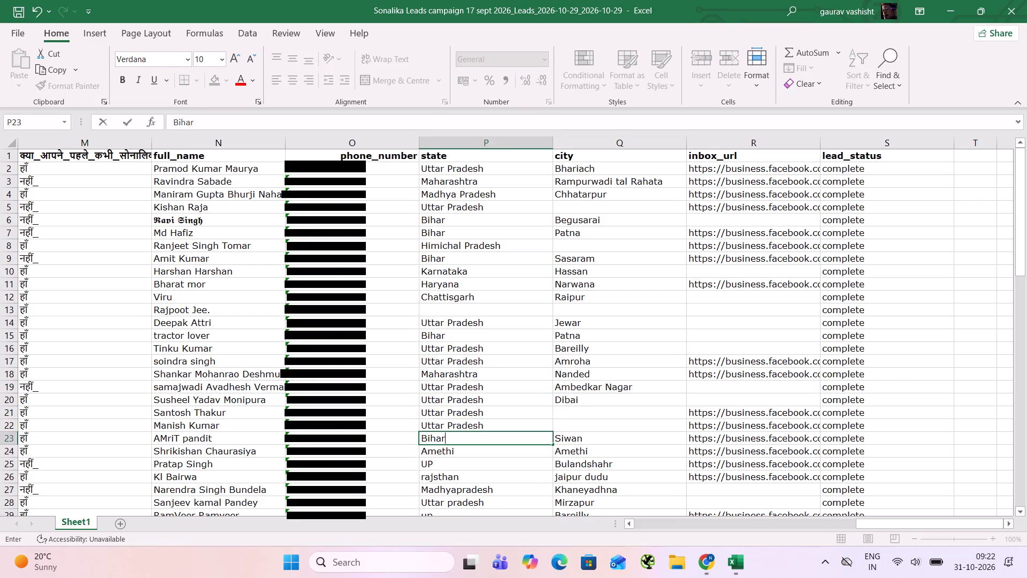
# Copy Uttar Pradesh from row 22 into the state cells of rows 24 and 25.
pyautogui.press('Up')
pyautogui.hotkey('ctrl', 'c')
pyautogui.press('Down')
pyautogui.press('Down')
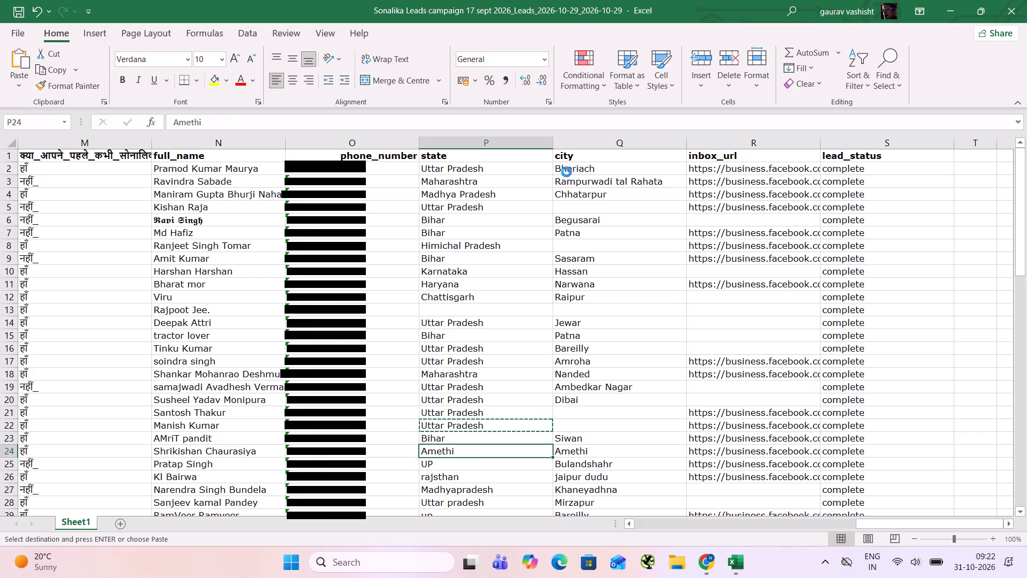
pyautogui.hotkey('ctrl', 'v')
pyautogui.press('Down')
pyautogui.hotkey('ctrl', 'v')
# Set the state in row 26 to Rajasthan and its city to Jaipur.
pyautogui.press('Down')
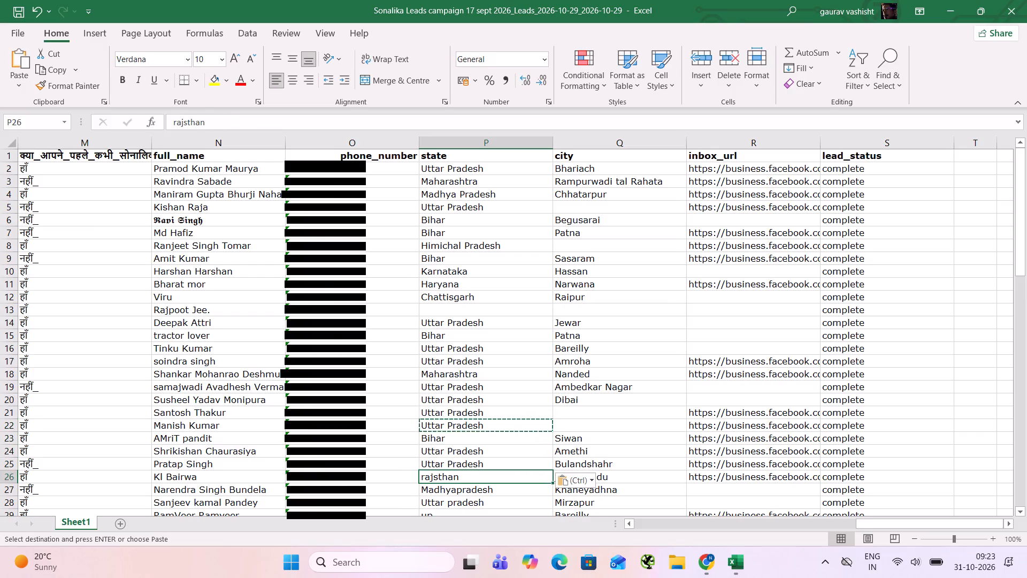
pyautogui.write('Rajasthan')
pyautogui.press('Right')
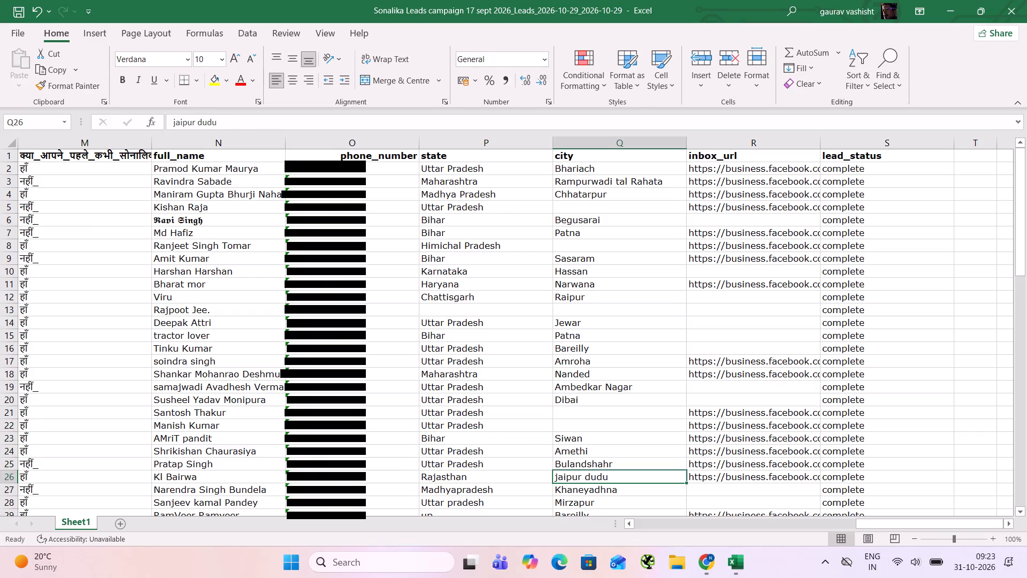
pyautogui.write('Jaio')
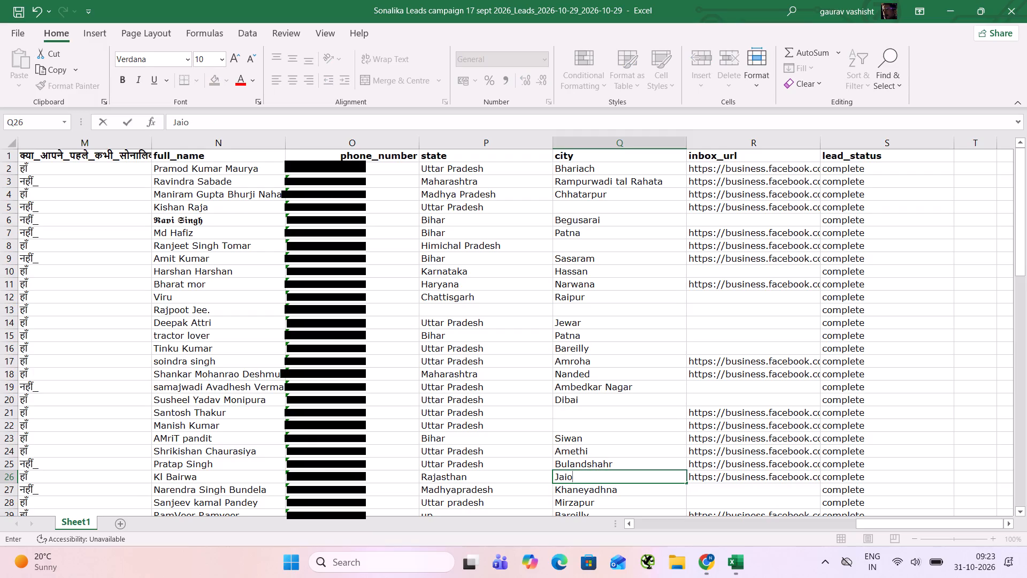
pyautogui.press('BackSpace')
pyautogui.write('pur')
# Copy Madhya Pradesh from row 4 into the state cell of row 27.
pyautogui.press('Down')
pyautogui.press('Left')
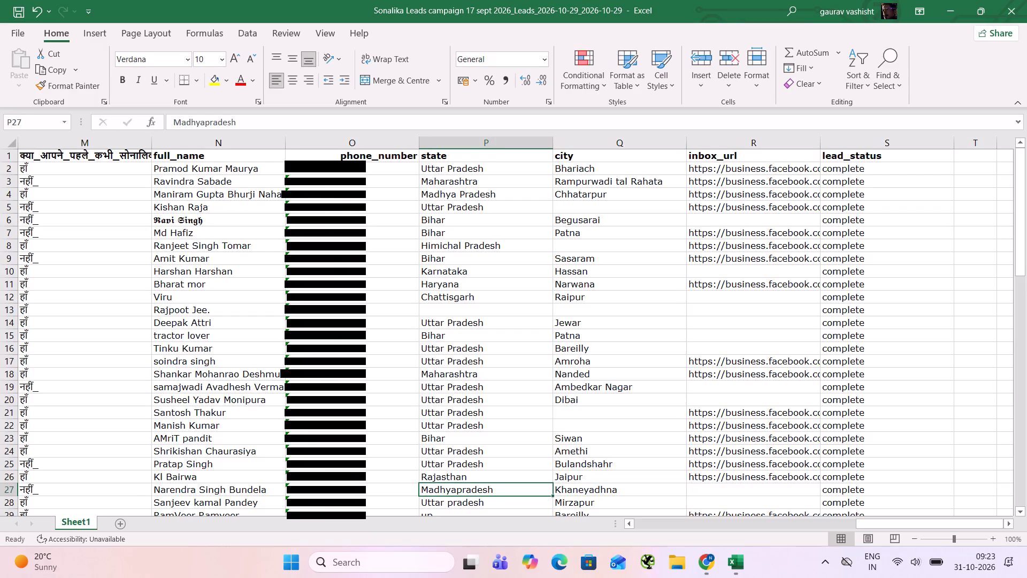
pyautogui.press('Up')
pyautogui.press('Up')
pyautogui.press('Up')
pyautogui.press('Up')
pyautogui.press('Up')
pyautogui.press('Up')
pyautogui.press('Up')
pyautogui.press('Up')
pyautogui.press('Up')
pyautogui.press('Up')
pyautogui.press('Up')
pyautogui.press('Up')
pyautogui.press('Up')
pyautogui.press('Up')
pyautogui.press('Up')
pyautogui.press('Up')
pyautogui.press('Up')
pyautogui.press('Up')
pyautogui.press('Up')
pyautogui.press('Up')
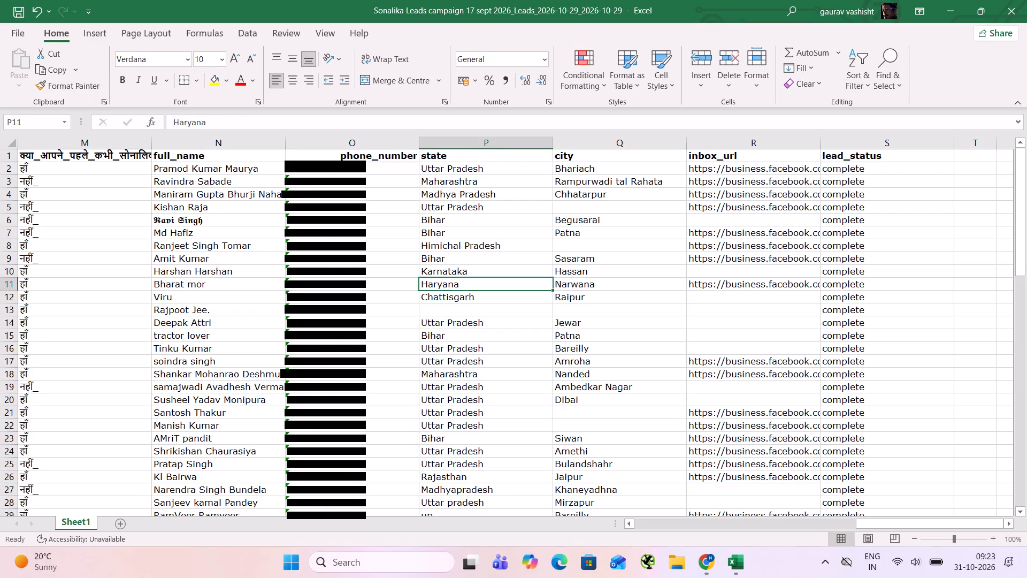
pyautogui.press('Up')
pyautogui.press('Up')
pyautogui.press('Up')
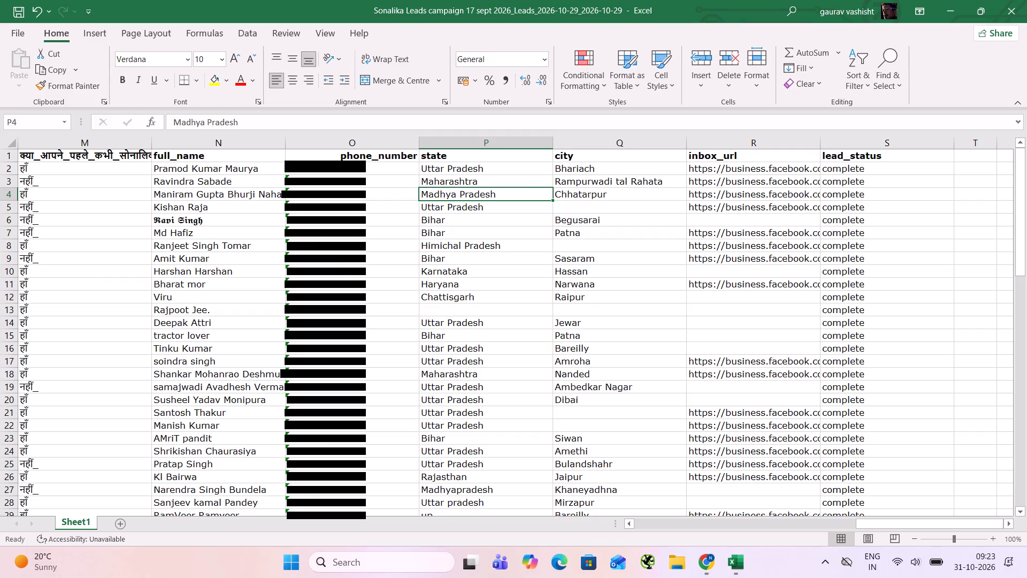
pyautogui.hotkey('ctrl', 'c')
pyautogui.press('Down')
pyautogui.press('Down')
pyautogui.press('Down')
pyautogui.press('Down')
pyautogui.press('Down')
pyautogui.press('Down')
pyautogui.press('Down')
pyautogui.press('Down')
pyautogui.press('Down')
pyautogui.press('Down')
pyautogui.press('Down')
pyautogui.press('Down')
pyautogui.press('Down')
pyautogui.press('Down')
pyautogui.press('Down')
pyautogui.press('Down')
pyautogui.press('Down')
pyautogui.press('Down')
pyautogui.press('Down')
pyautogui.press('Down')
pyautogui.press('Down')
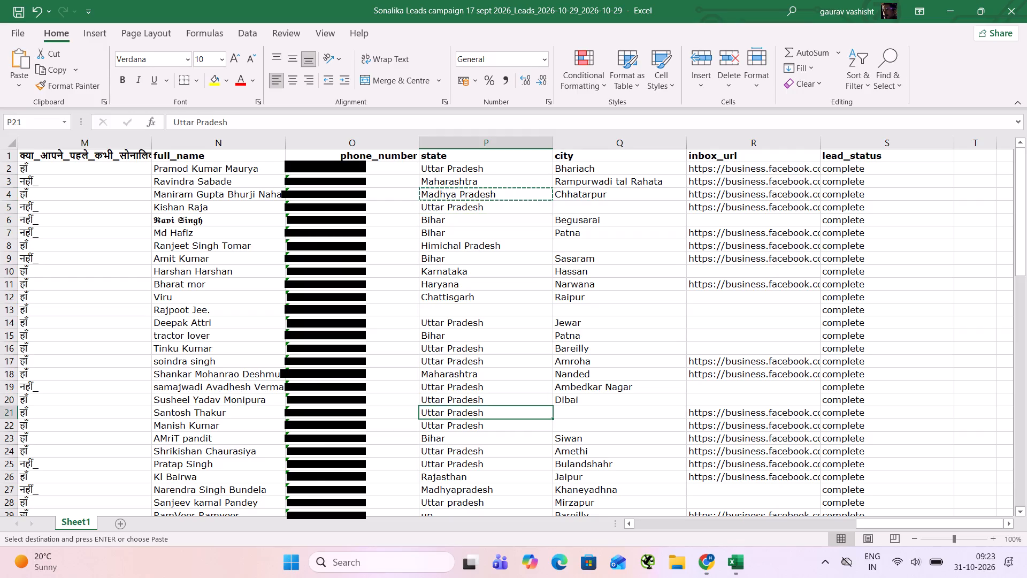
pyautogui.press('Down')
pyautogui.press('Down')
pyautogui.hotkey('ctrl', 'v')
# Copy Uttar Pradesh from row 25 into the state cell of row 28.
pyautogui.press('Up')
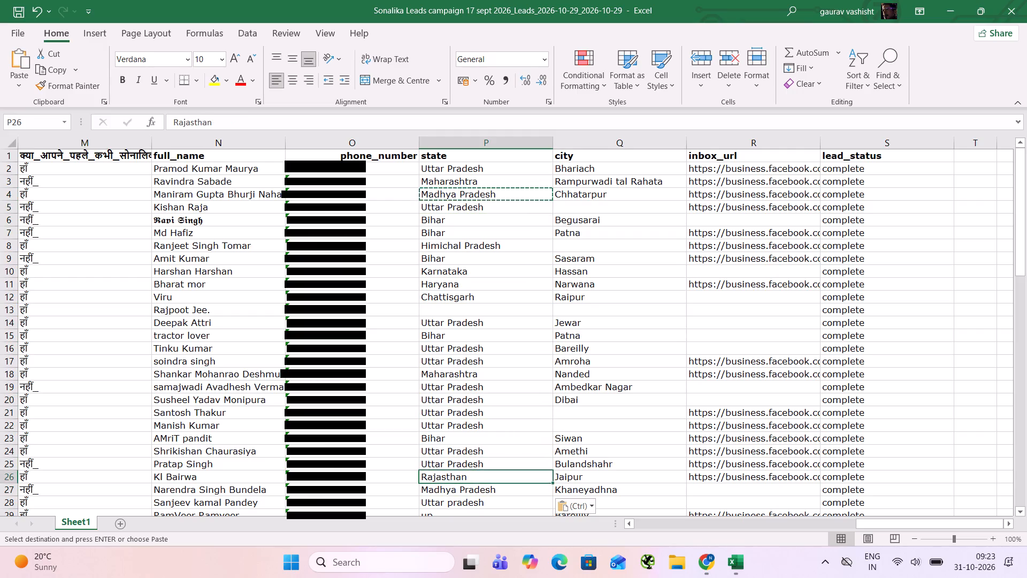
pyautogui.press('Up')
pyautogui.hotkey('ctrl', 'c')
pyautogui.press('Down')
pyautogui.press('Down')
pyautogui.press('Down')
pyautogui.hotkey('ctrl', 'v')
pyautogui.press('Down')
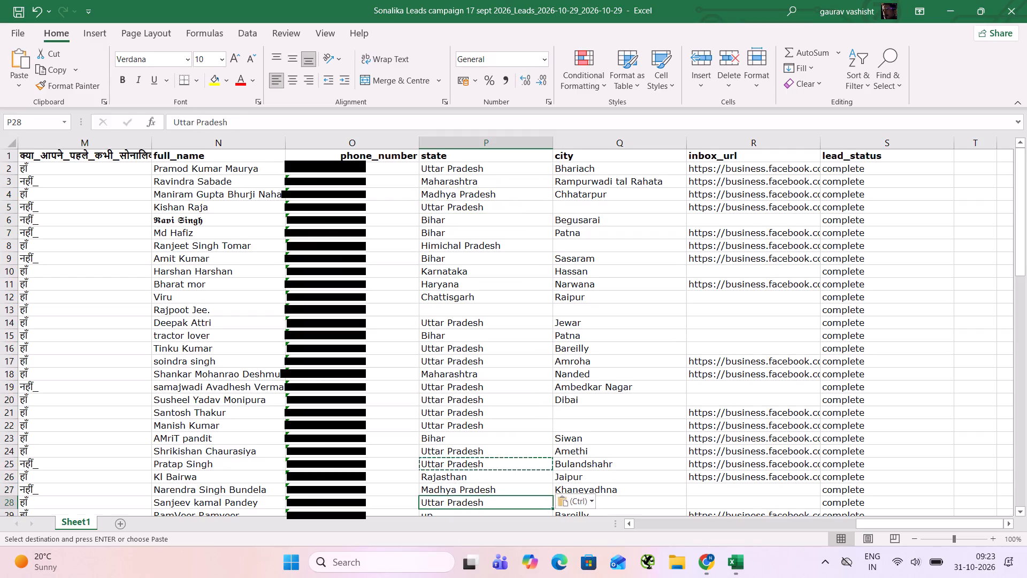
# Paste the copied Uttar Pradesh into the state cell of row 29.
pyautogui.hotkey('ctrl', 'v')
# Look through the state and city entries in the rows below row 29, down to about row 57.
pyautogui.press('Down')
pyautogui.press('Down')
pyautogui.press('Down')
pyautogui.press('Down')
pyautogui.press('Down')
pyautogui.press('Down')
pyautogui.press('Down')
pyautogui.press('Down')
pyautogui.press('Down')
pyautogui.press('Down')
pyautogui.press('Down')
pyautogui.press('Down')
pyautogui.press('Down')
pyautogui.press('Down')
pyautogui.press('Down')
pyautogui.press('Down')
pyautogui.press('Down')
pyautogui.press('Down')
pyautogui.press('Down')
pyautogui.press('Down')
pyautogui.press('Down')
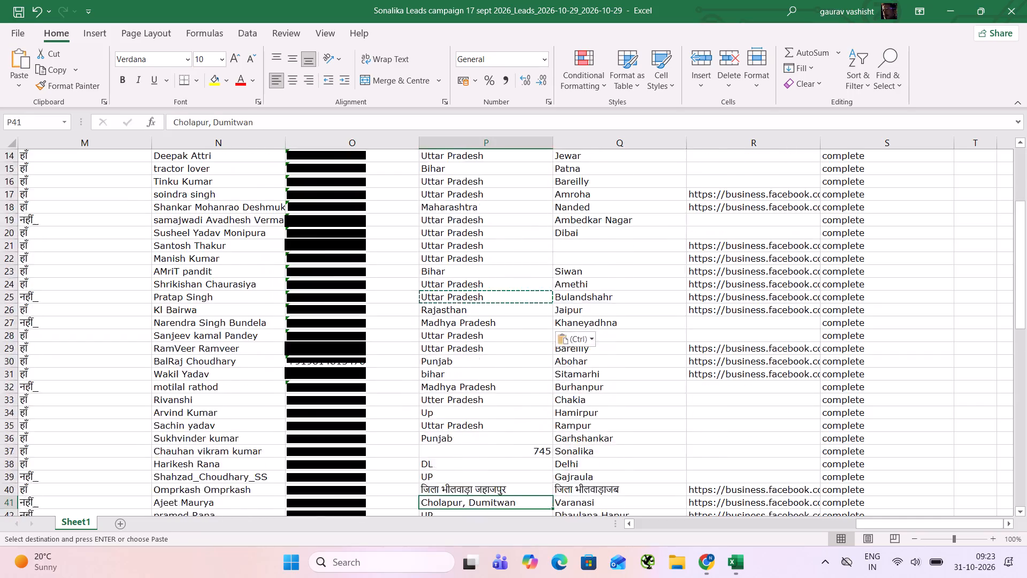
pyautogui.press('Down')
pyautogui.press('Down')
pyautogui.press('Up')
pyautogui.press('Up')
pyautogui.press('Up')
pyautogui.press('Up')
pyautogui.press('Up')
pyautogui.press('Up')
pyautogui.press('Up')
pyautogui.press('Up')
pyautogui.press('Up')
pyautogui.press('Up')
pyautogui.press('Up')
pyautogui.press('Up')
pyautogui.press('Up')
pyautogui.press('Up')
pyautogui.press('Up')
pyautogui.press('Up')
pyautogui.press('Up')
pyautogui.press('Up')
pyautogui.press('Up')
pyautogui.press('Up')
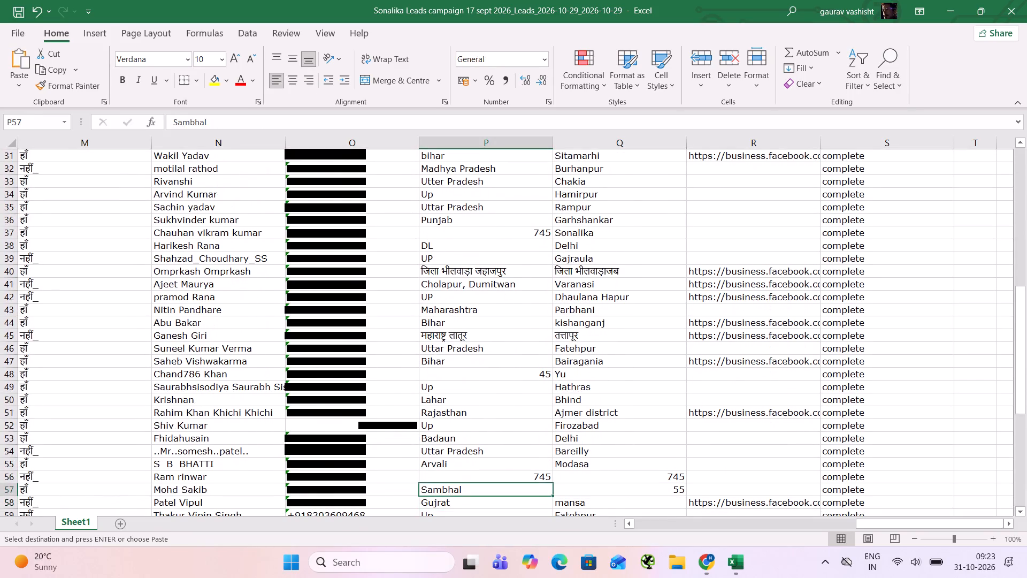
pyautogui.press('Up')
pyautogui.press('Up')
pyautogui.press('Up')
pyautogui.press('Up')
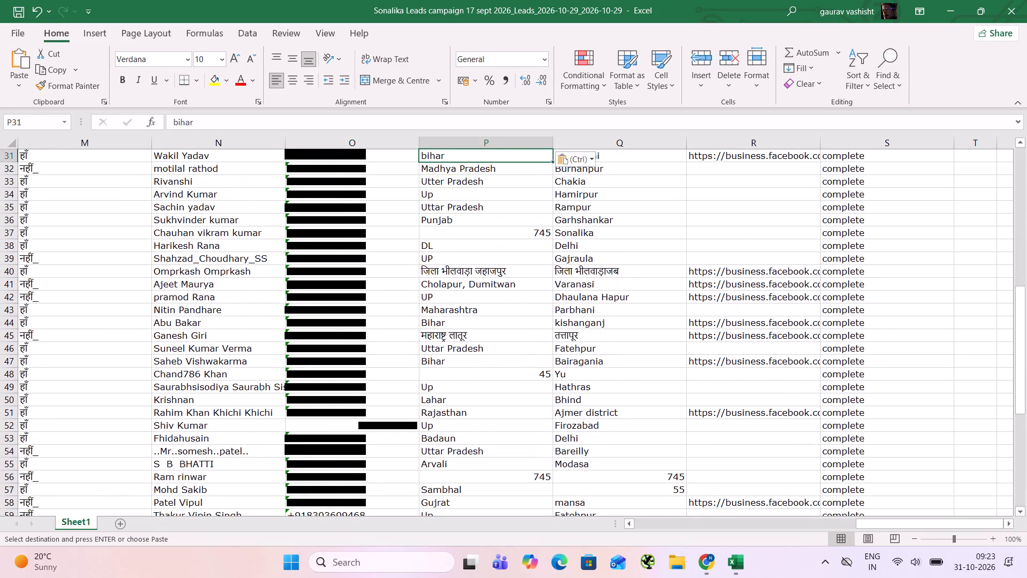
# Set the state in row 31 to Bihar.
pyautogui.press('Down')
pyautogui.write('Bihar')
pyautogui.press('Right')
pyautogui.press('Down')
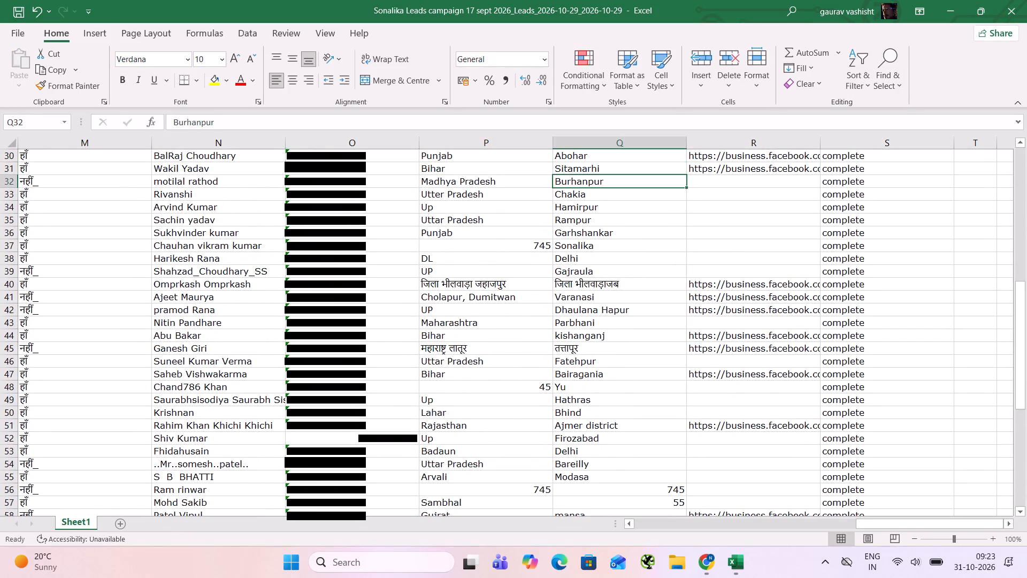
# Copy Utter Pradesh from row 33 into the state cells of rows 34 and 35.
pyautogui.press('Left')
pyautogui.press('Down')
pyautogui.hotkey('ctrl', 'c')
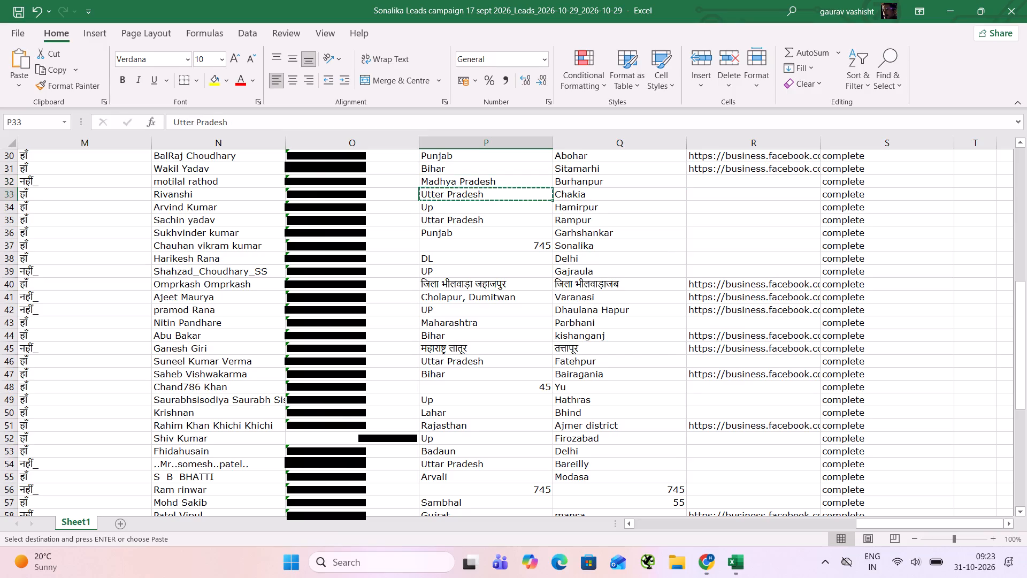
pyautogui.press('Down')
pyautogui.hotkey('ctrl', 'v')
pyautogui.press('Down')
pyautogui.hotkey('ctrl', 'v')
# Paste the copied Utter Pradesh into the state cell of row 37 and clear its city.
pyautogui.press('Down')
pyautogui.press('Down')
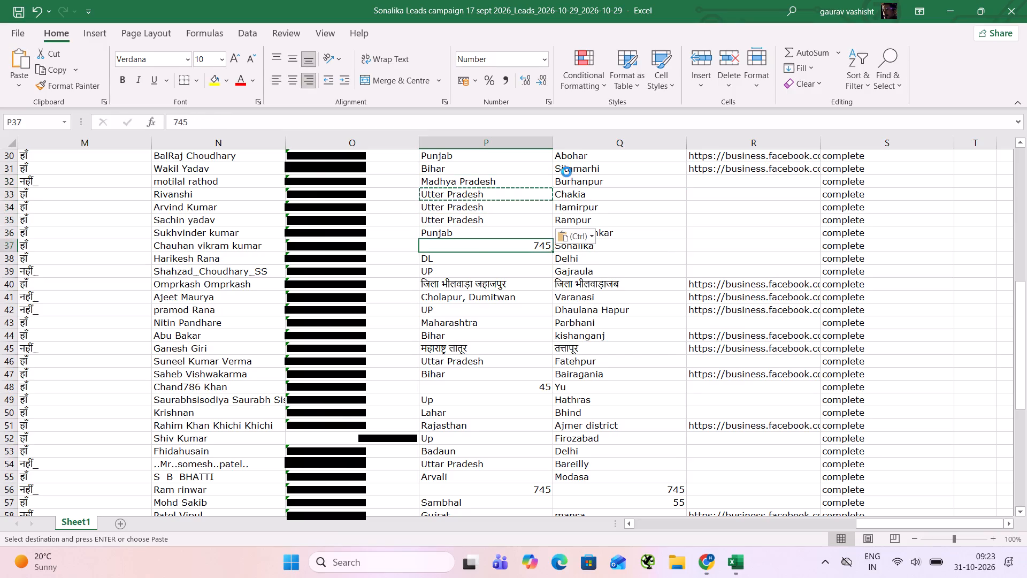
pyautogui.hotkey('ctrl', 'v')
pyautogui.press('Right')
pyautogui.press('BackSpace')
# Move Delhi from the city cell of row 38 into its state cell.
pyautogui.press('Down')
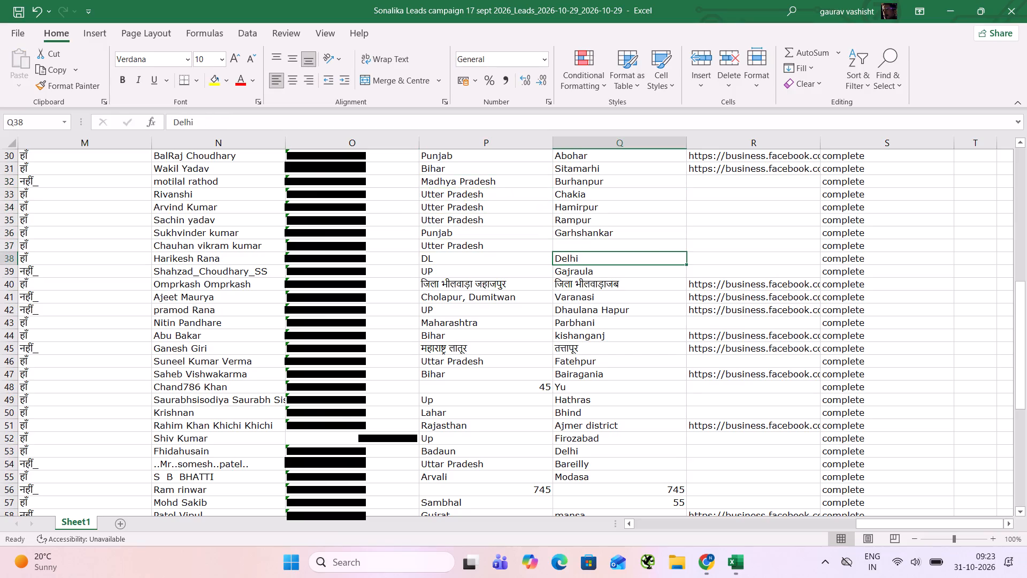
pyautogui.hotkey('ctrl', 'x')
pyautogui.press('Left')
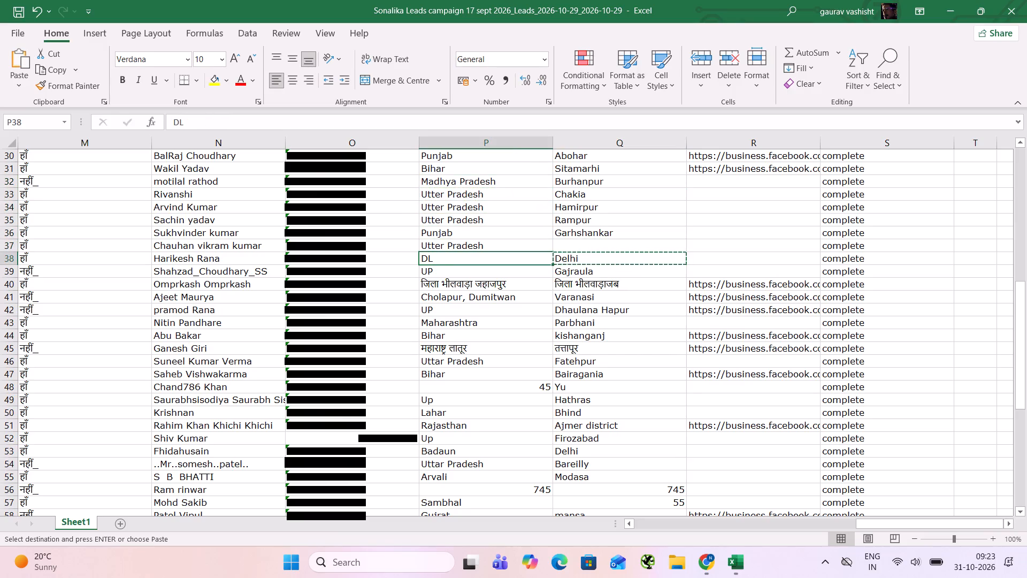
pyautogui.hotkey('ctrl', 'v')
# Copy Utter Pradesh from row 37 into the state cells of rows 39 and 40, and clear the city in row 40.
pyautogui.press('Up')
pyautogui.hotkey('ctrl', 'c')
pyautogui.press('Down')
pyautogui.press('Down')
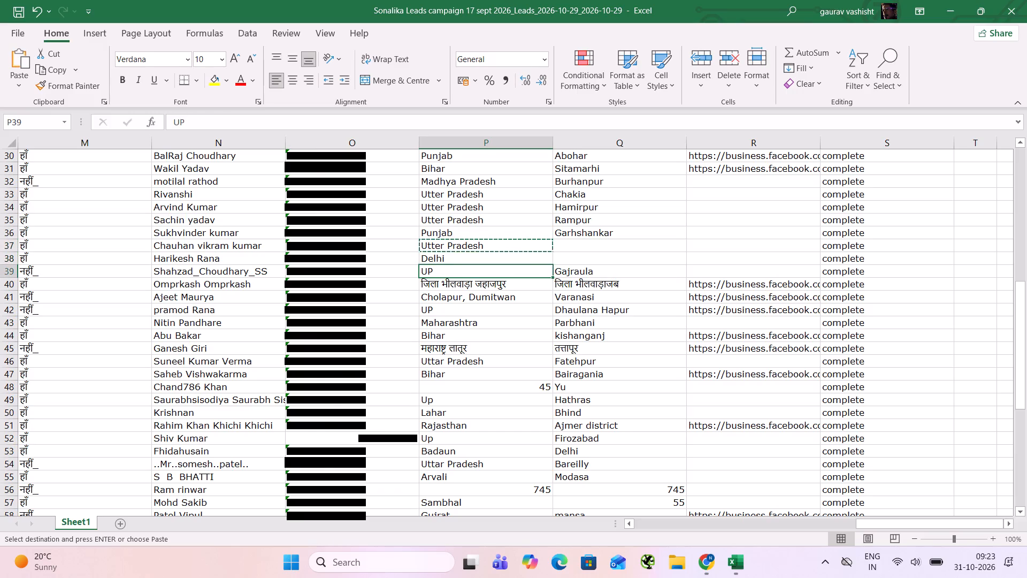
pyautogui.hotkey('ctrl', 'v')
pyautogui.press('Down')
pyautogui.hotkey('ctrl', 'v')
pyautogui.press('Right')
pyautogui.press('BackSpace')
# Copy Utter Pradesh from row 40 into the state cells of rows 41 and 42.
pyautogui.press('Down')
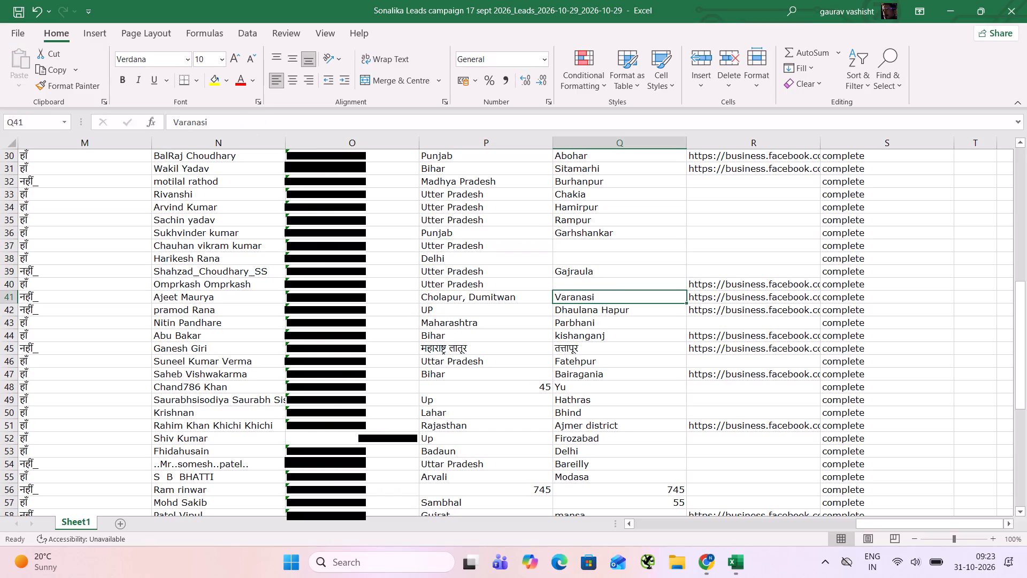
pyautogui.press('Left')
pyautogui.press('Up')
pyautogui.hotkey('ctrl', 'c')
pyautogui.press('Down')
pyautogui.hotkey('ctrl', 'v')
pyautogui.press('Down')
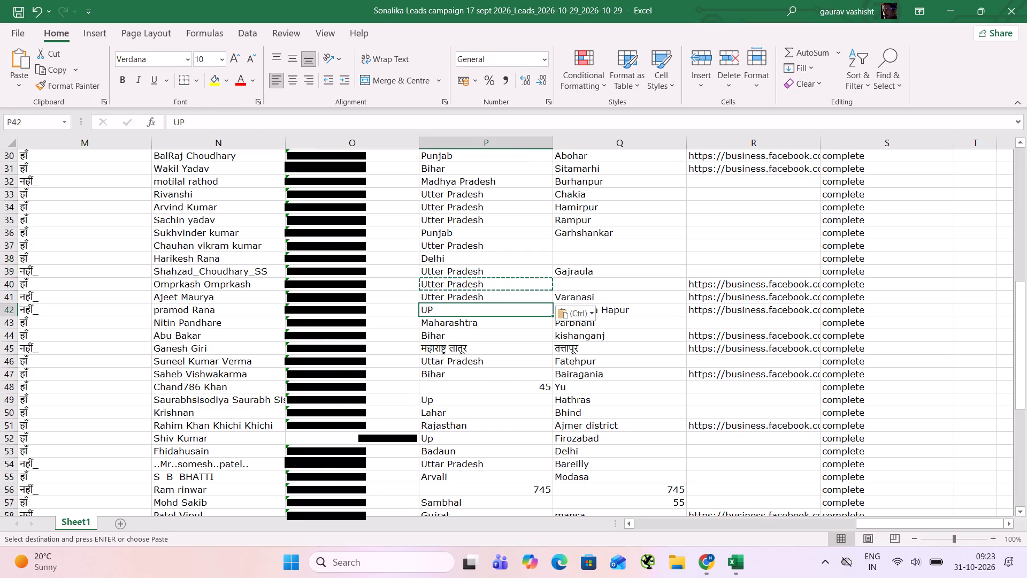
pyautogui.hotkey('ctrl', 'v')
# Set the state in row 45 to Maharashtra and clear its city.
pyautogui.press('Down')
pyautogui.press('Down')
pyautogui.press('Down')
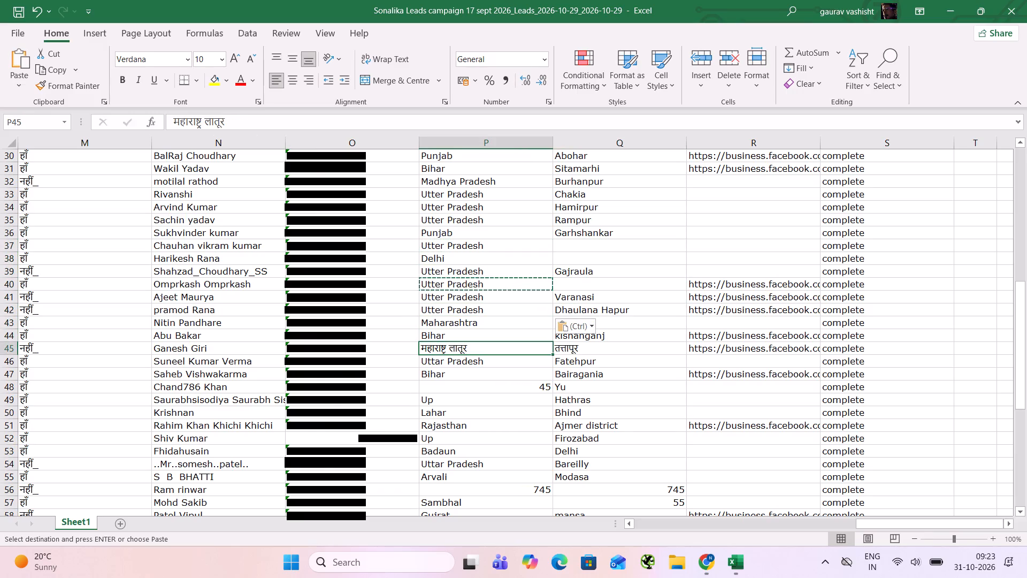
pyautogui.write('Maha')
pyautogui.press('Return')
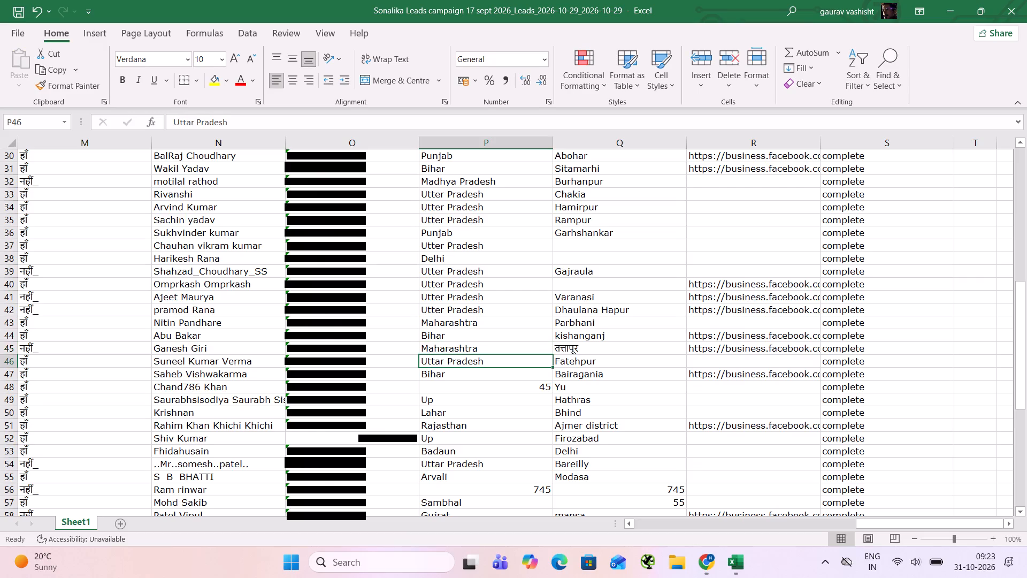
pyautogui.press('Right')
pyautogui.press('Up')
pyautogui.press('BackSpace')
# Clear both the city and the state in row 48.
pyautogui.press('Down')
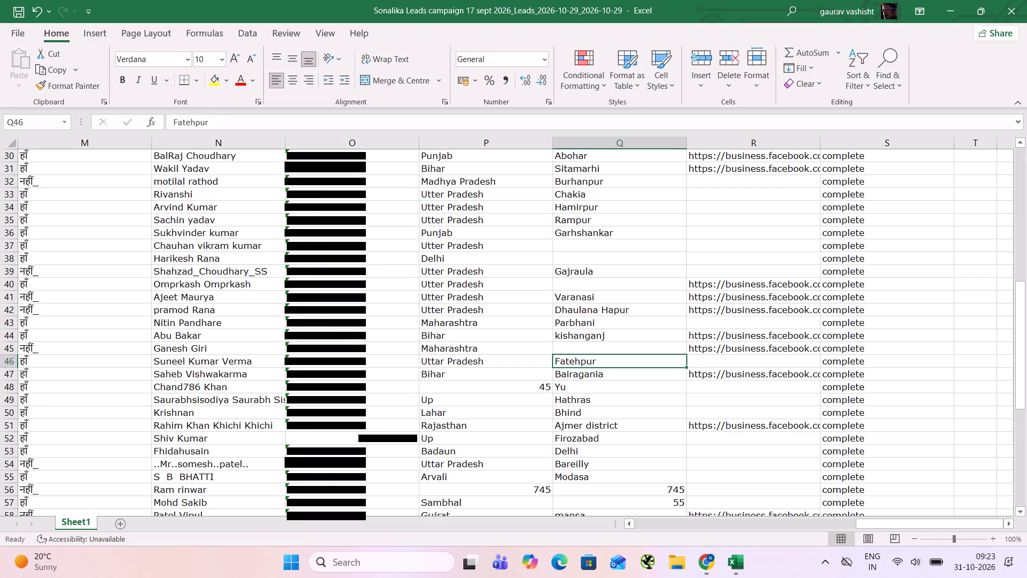
pyautogui.press('Left')
pyautogui.press('Down')
pyautogui.press('Right')
pyautogui.press('Down')
pyautogui.press('BackSpace')
pyautogui.press('Left')
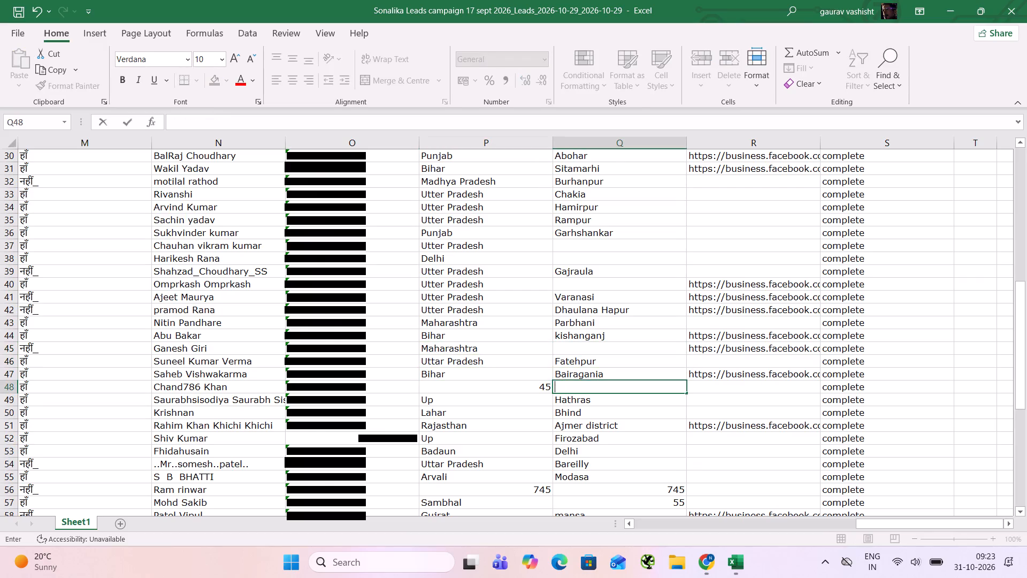
pyautogui.press('BackSpace')
# Copy Uttar Pradesh from row 46 into the state cells of rows 49 and 50.
pyautogui.press('Up')
pyautogui.press('Up')
pyautogui.hotkey('ctrl', 'c')
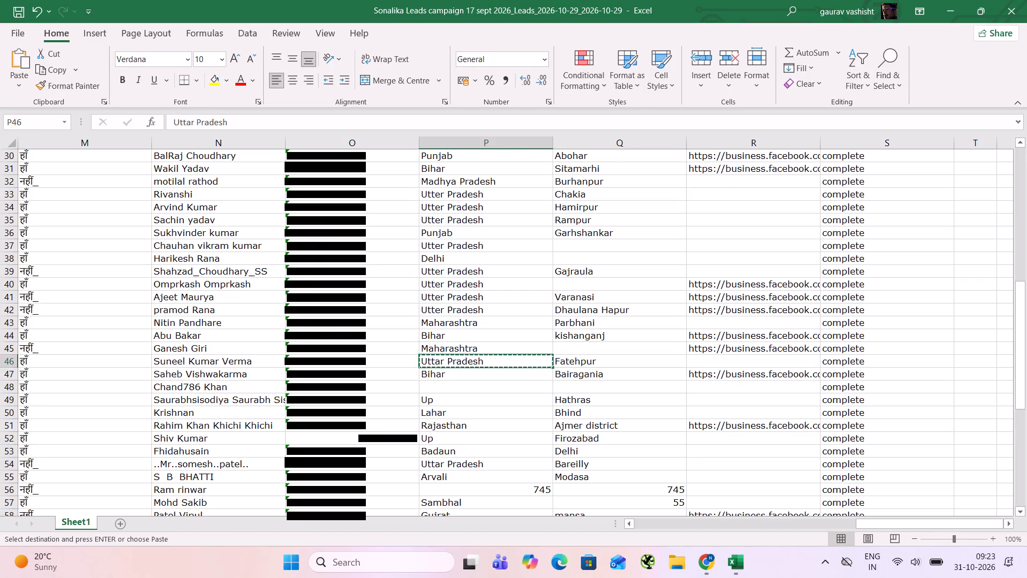
pyautogui.press('Down')
pyautogui.press('Down')
pyautogui.press('Down')
pyautogui.hotkey('ctrl', 'v')
pyautogui.press('Down')
pyautogui.hotkey('ctrl', 'v')
# Paste the copied Uttar Pradesh into the state cells of rows 52 and 53, and clear the city in row 53.
pyautogui.press('Down')
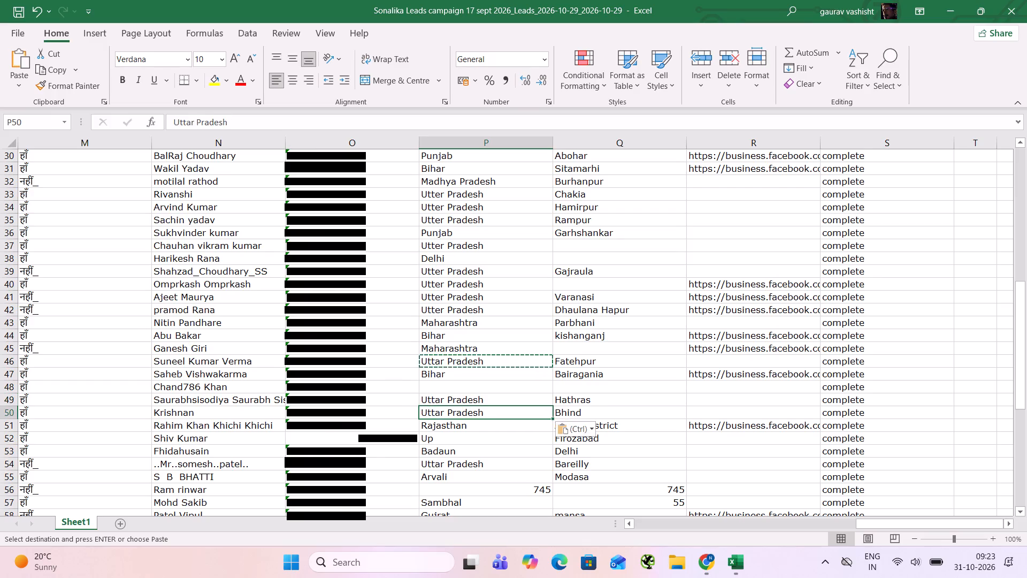
pyautogui.hotkey('ctrl', 'Down')
pyautogui.hotkey('ctrl', 'Up')
pyautogui.press('Down')
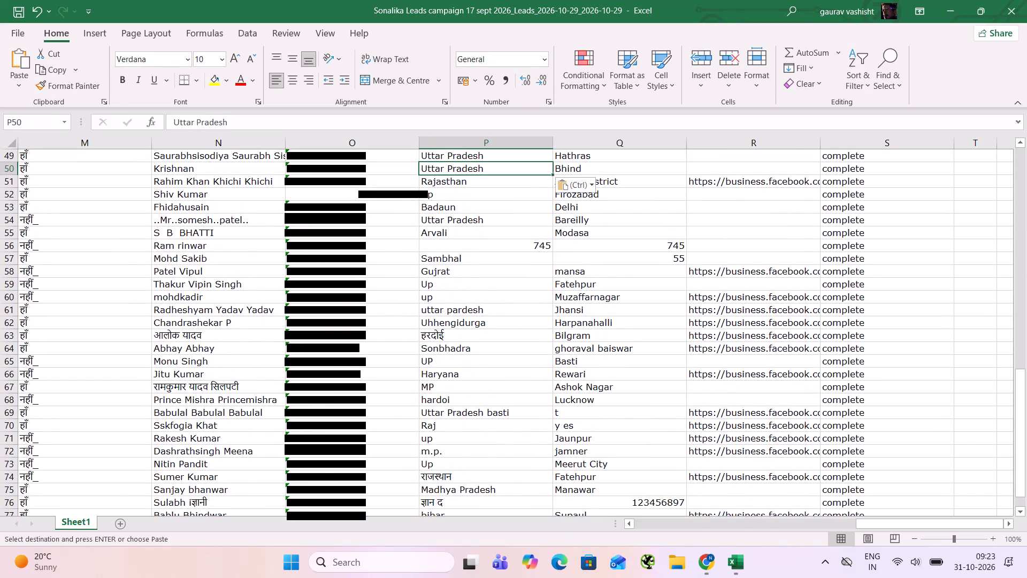
pyautogui.press('Down')
pyautogui.press('Down')
pyautogui.hotkey('ctrl', 'v')
pyautogui.press('Down')
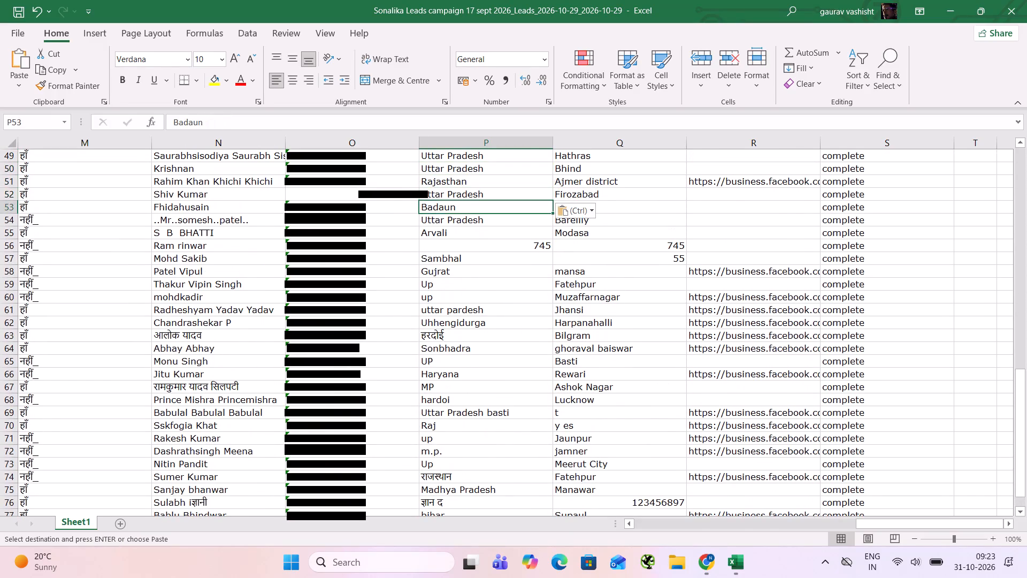
pyautogui.hotkey('ctrl', 'v')
pyautogui.press('Right')
pyautogui.press('BackSpace')
# Clear the city in row 55 and copy Uttar Pradesh from row 54 into its state cell.
pyautogui.press('Down')
pyautogui.press('Down')
pyautogui.press('BackSpace')
pyautogui.press('Left')
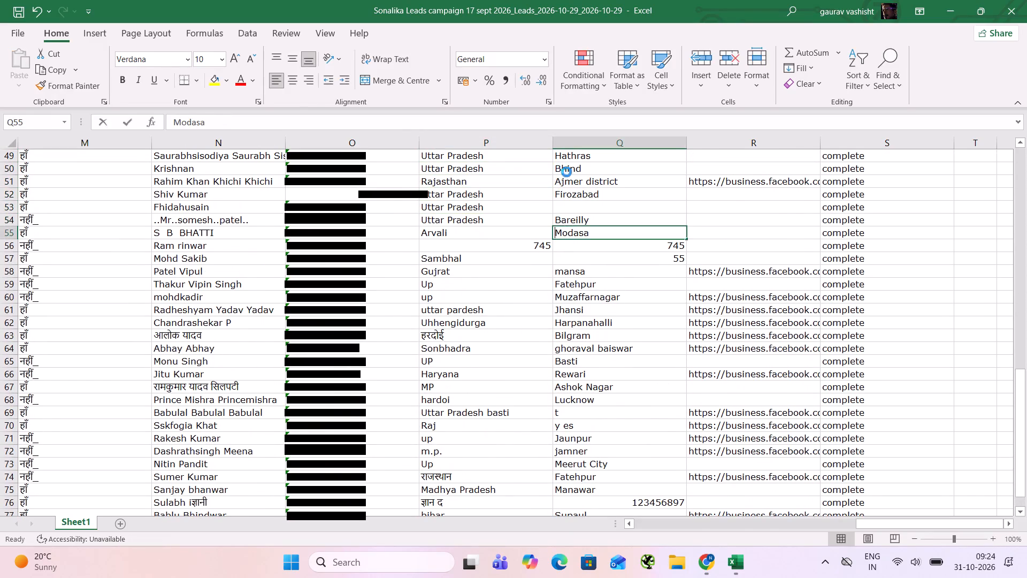
pyautogui.press('Up')
pyautogui.hotkey('ctrl', 'c')
pyautogui.press('Down')
pyautogui.hotkey('ctrl', 'v')
# Paste the copied Uttar Pradesh into the state cell of row 56 and clear its city.
pyautogui.press('Down')
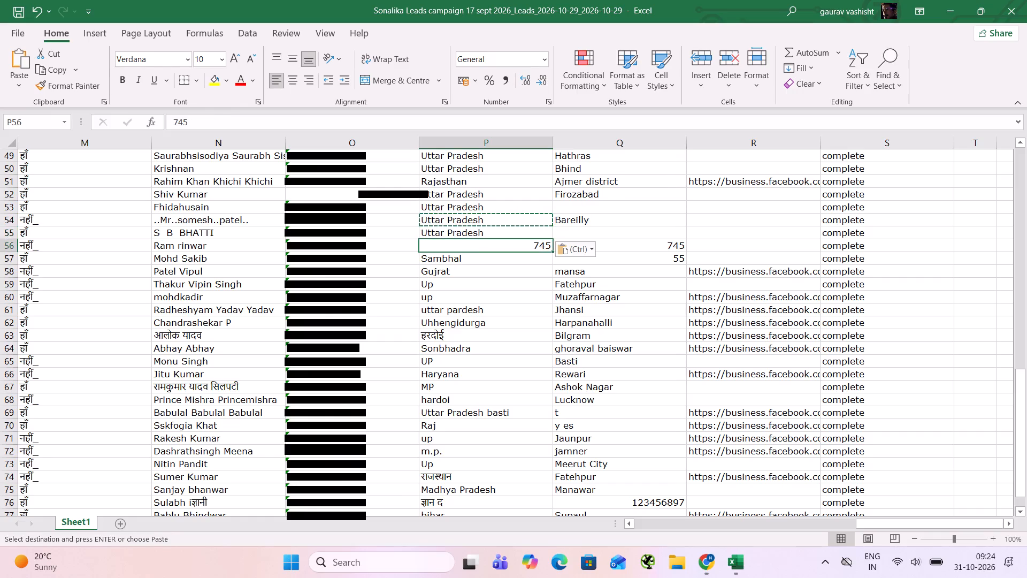
pyautogui.hotkey('ctrl', 'v')
pyautogui.press('Right')
pyautogui.press('BackSpace')
# Replace the city in row 57 with Sambhal moved from its state cell, and fill the state with Uttar Pradesh from row 56.
pyautogui.press('Down')
pyautogui.press('BackSpace')
pyautogui.press('Left')
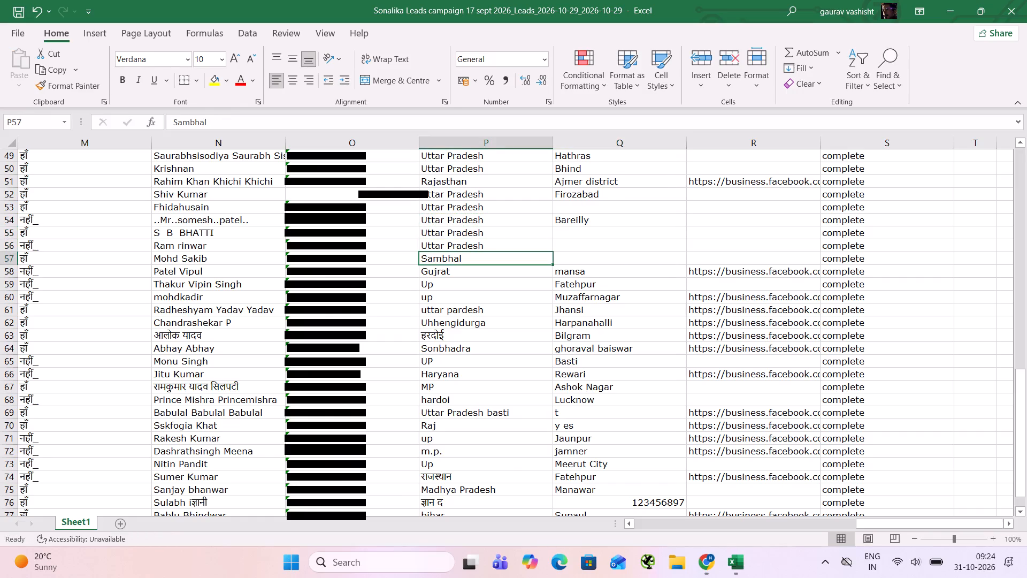
pyautogui.hotkey('ctrl', 'x')
pyautogui.press('Right')
pyautogui.hotkey('ctrl', 'v')
pyautogui.press('Left')
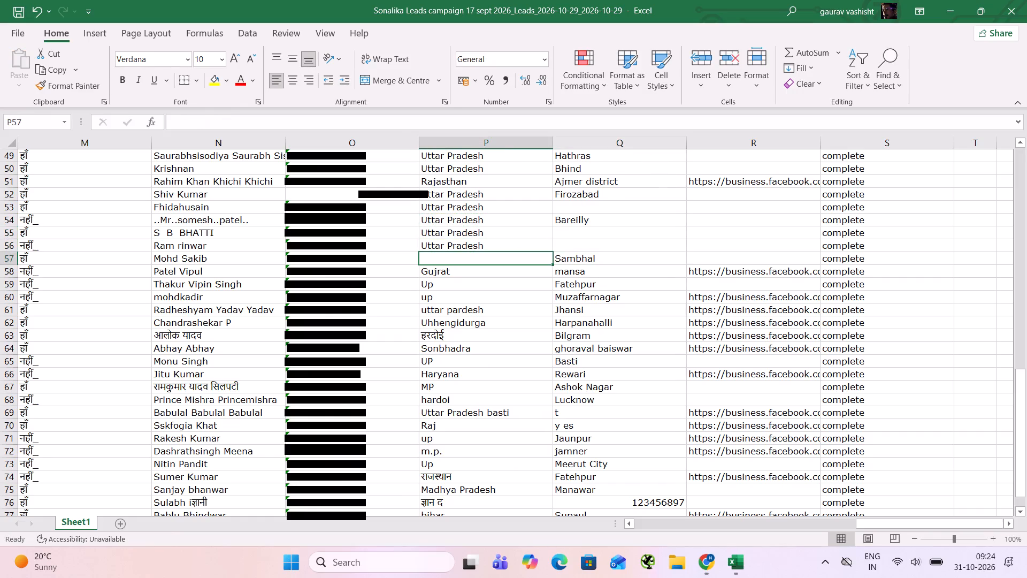
pyautogui.hotkey('ctrl', 'd')
pyautogui.press('Down')
pyautogui.press('Up')
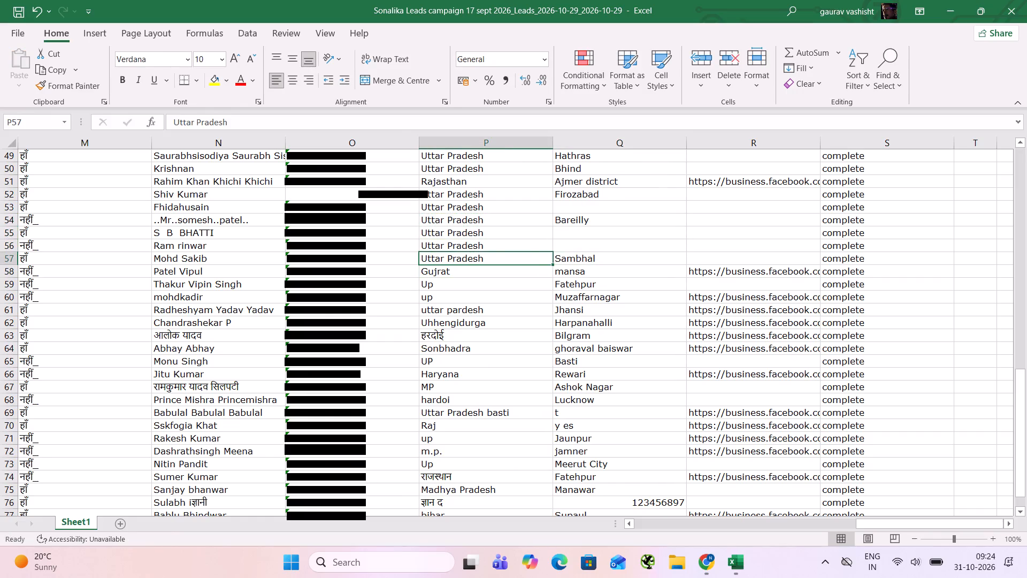
# Copy Uttar Pradesh from row 57 into the state cells of rows 59 and 60.
pyautogui.hotkey('ctrl', 'c')
pyautogui.press('Down')
pyautogui.press('Down')
pyautogui.hotkey('ctrl', 'v')
pyautogui.press('Down')
pyautogui.hotkey('ctrl', 'v')
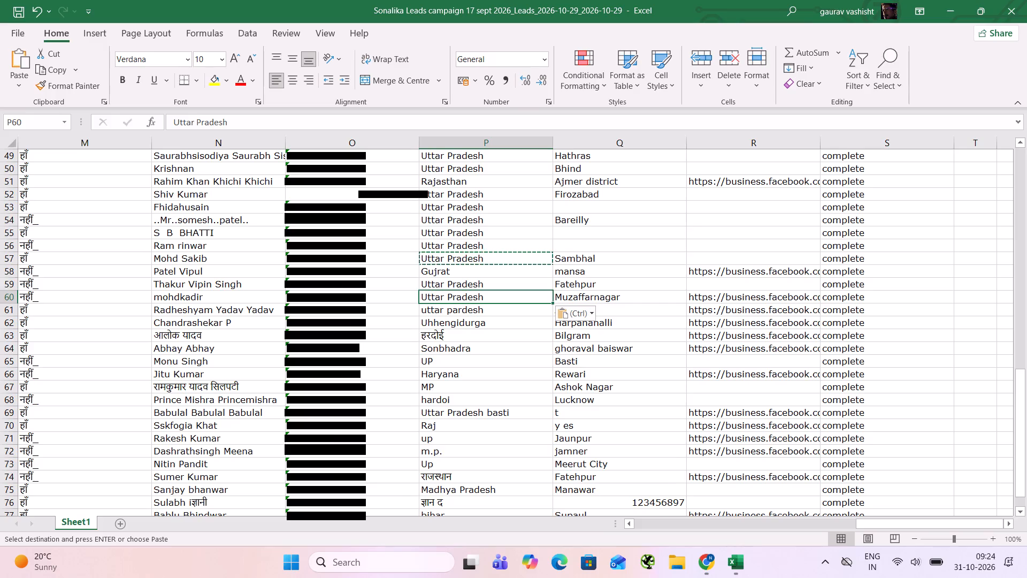
# Set the state in row 58 to Gujarat and clear its city.
pyautogui.press('Up')
pyautogui.press('Up')
pyautogui.write('Gujarat')
pyautogui.press('Right')
pyautogui.press('BackSpace')
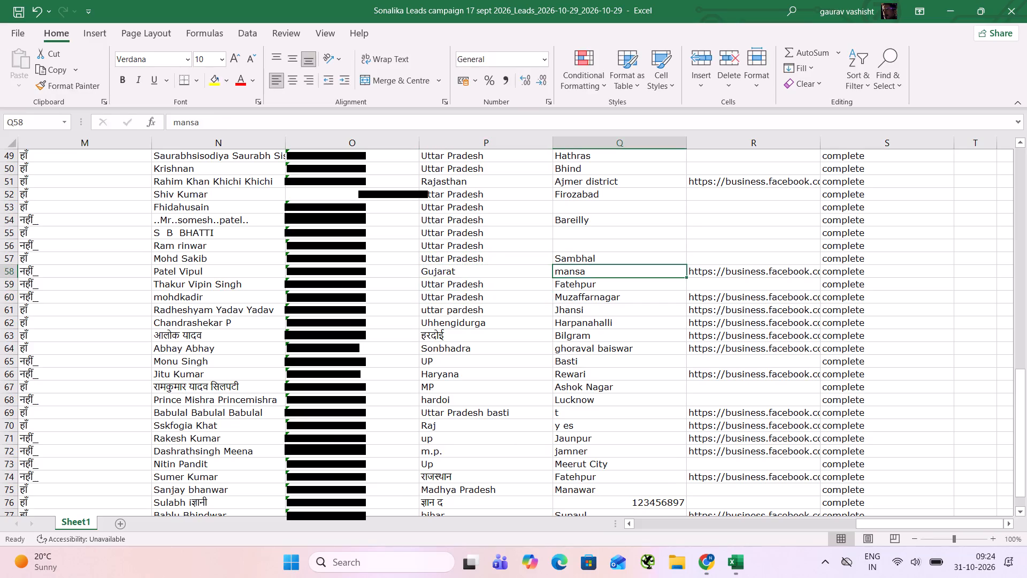
# Copy Uttar Pradesh from row 60 into the state cells of rows 61 and 62.
pyautogui.press('Down')
pyautogui.press('Down')
pyautogui.press('Left')
pyautogui.press('Down')
pyautogui.press('Up')
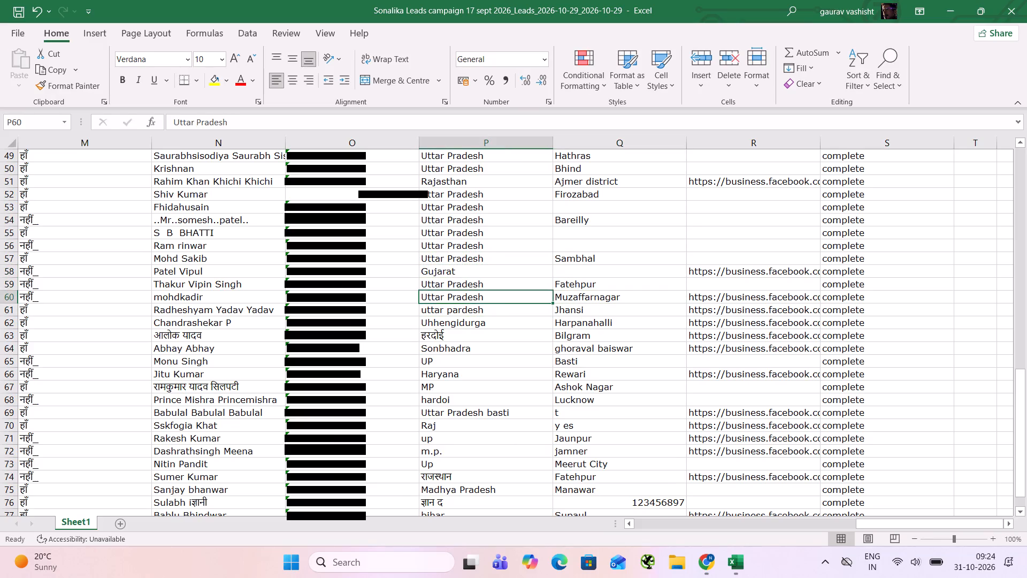
pyautogui.hotkey('ctrl', 'c')
pyautogui.press('Down')
pyautogui.hotkey('ctrl', 'v')
pyautogui.press('Down')
pyautogui.hotkey('ctrl', 'v')
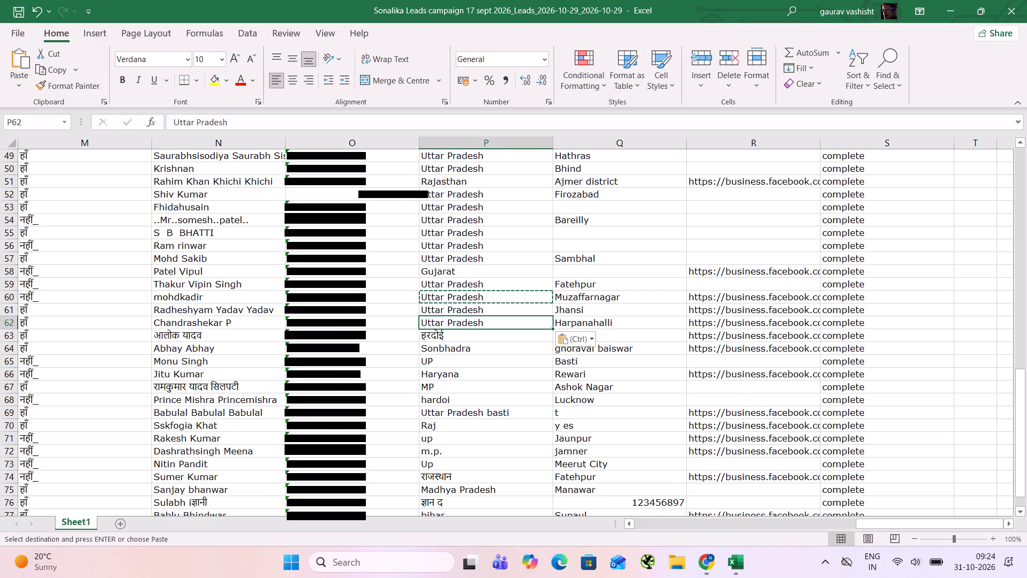
# Paste the copied Uttar Pradesh into the state cells of rows 63, 64 and 65.
pyautogui.press('Right')
pyautogui.press('Down')
pyautogui.press('Left')
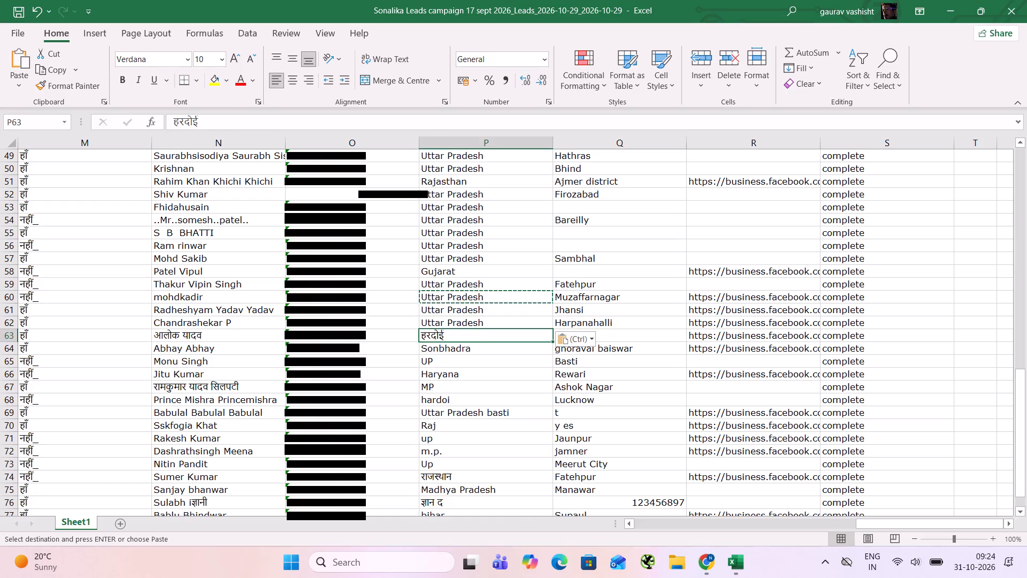
pyautogui.hotkey('ctrl', 'v')
pyautogui.press('Right')
pyautogui.press('Down')
pyautogui.press('Left')
pyautogui.hotkey('ctrl', 'v')
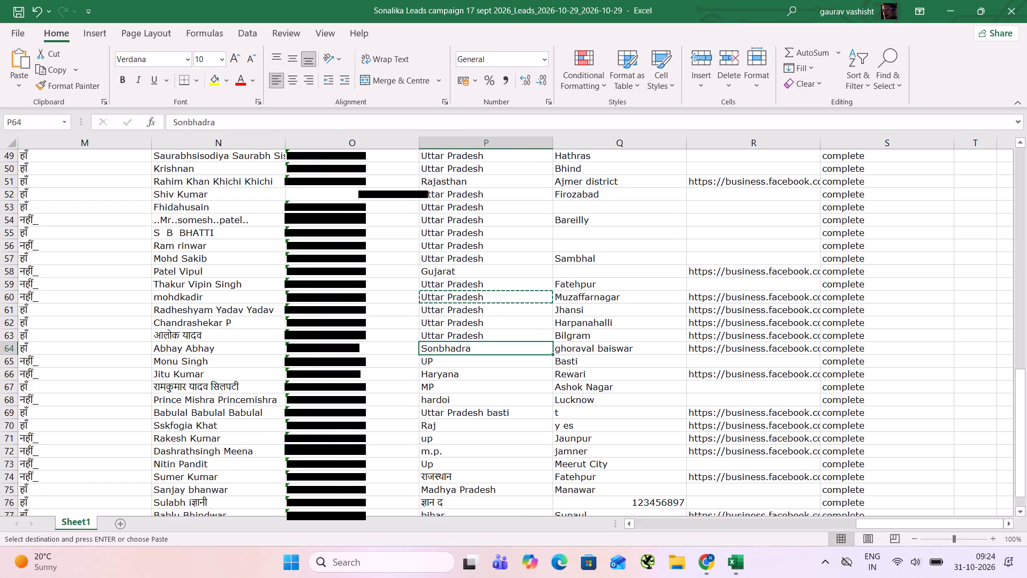
pyautogui.press('Down')
pyautogui.hotkey('ctrl', 'v')
# Clear the city in row 64.
pyautogui.press('Right')
pyautogui.press('Up')
pyautogui.press('BackSpace')
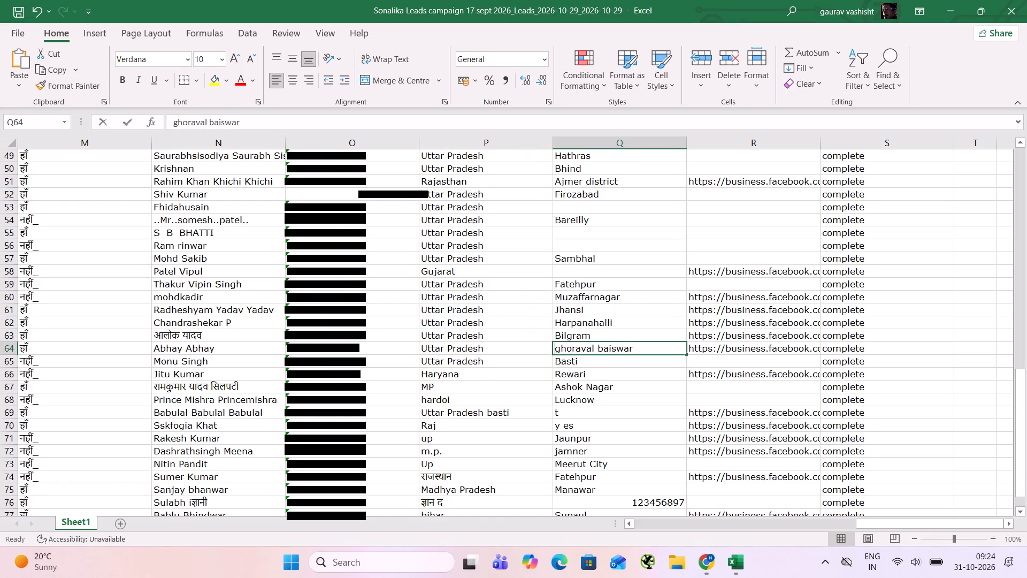
pyautogui.press('Down')
# Set the state in row 67 to Madhya Pradesh.
pyautogui.press('Down')
pyautogui.press('Left')
pyautogui.press('Down')
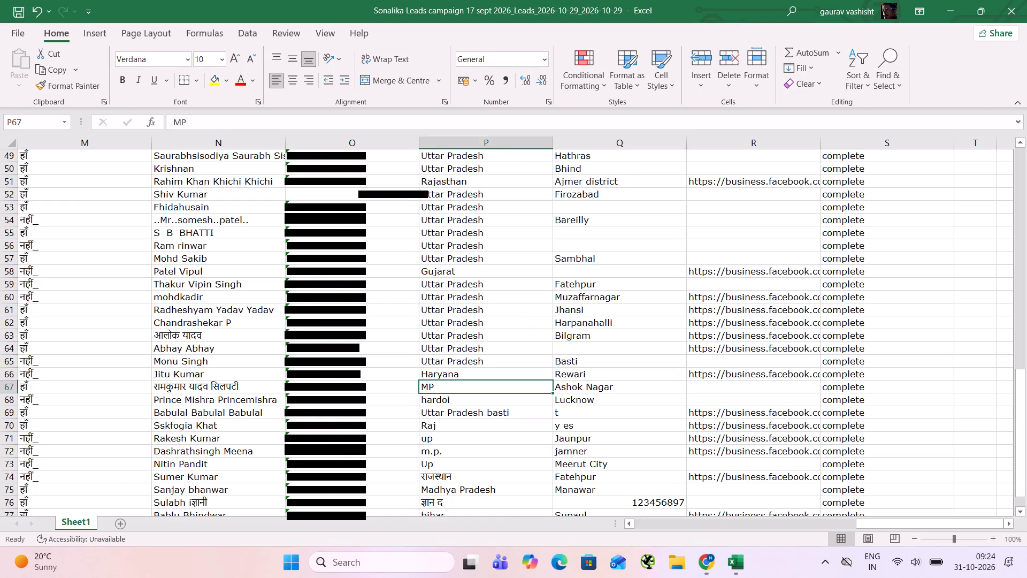
pyautogui.write('Madhya')
pyautogui.press('space')
pyautogui.press('Return')
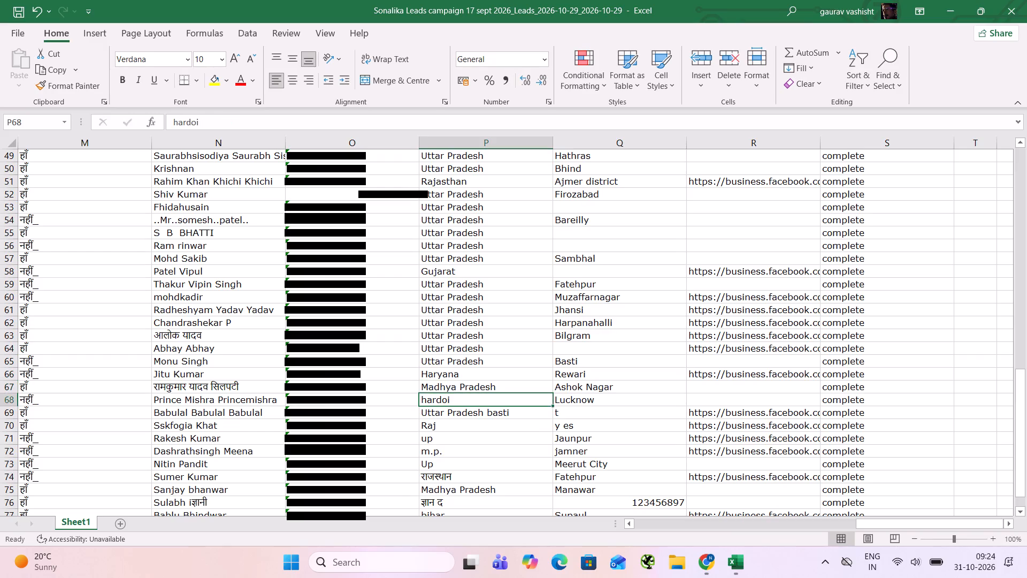
# Set the state in row 68 to Uttar Pradesh.
pyautogui.write('Uttar')
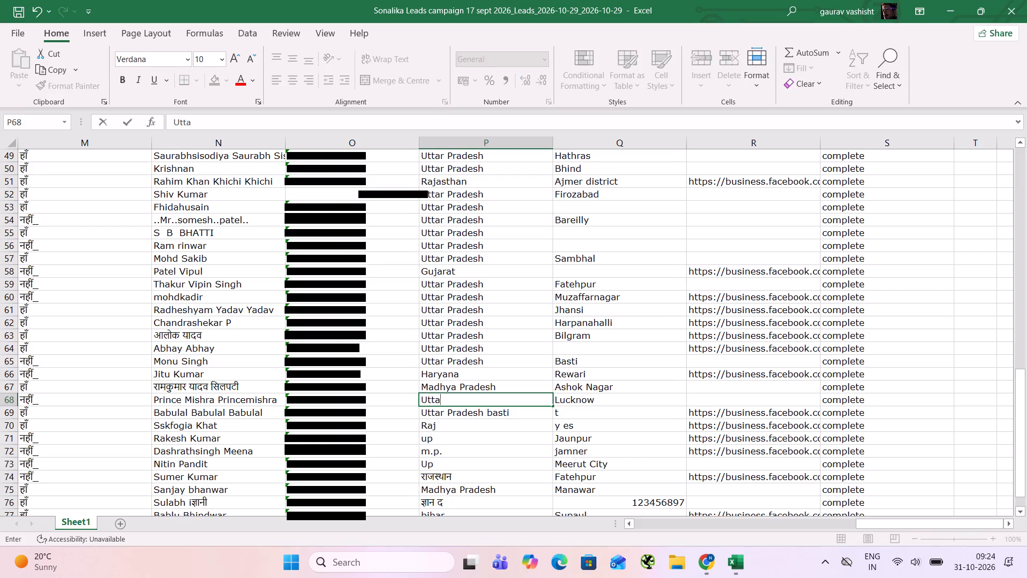
pyautogui.press('space')
pyautogui.write('Pradesh')
# Copy Uttar Pradesh from row 68 into the state cell of row 69 and clear that row's city.
pyautogui.press('Down')
pyautogui.press('Up')
pyautogui.hotkey('ctrl', 'c')
pyautogui.press('Down')
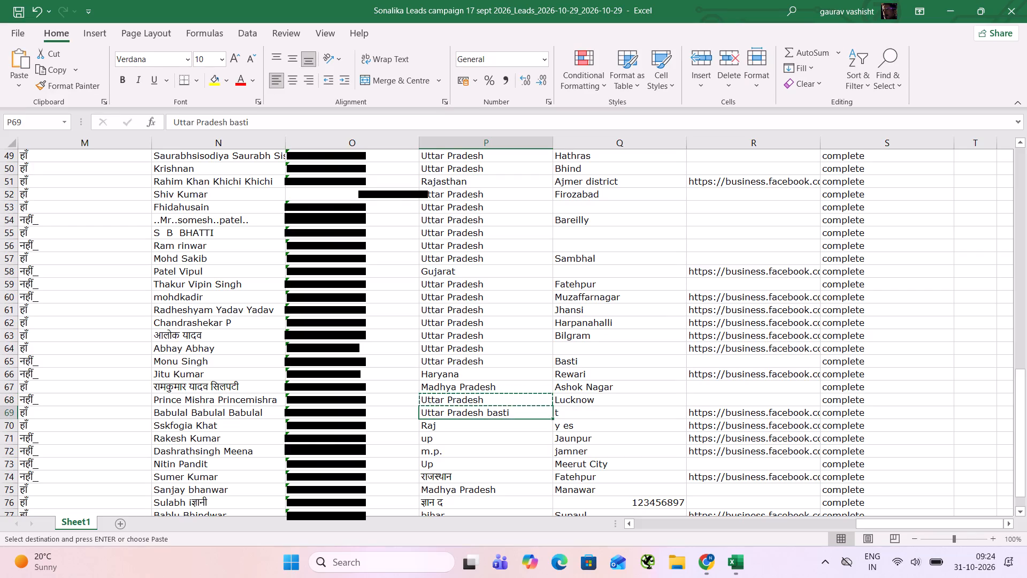
pyautogui.hotkey('ctrl', 'v')
pyautogui.press('Right')
pyautogui.press('BackSpace')
# Clear the city in row 70 and set its state to Rajasthan.
pyautogui.press('Down')
pyautogui.press('BackSpace')
pyautogui.press('Left')
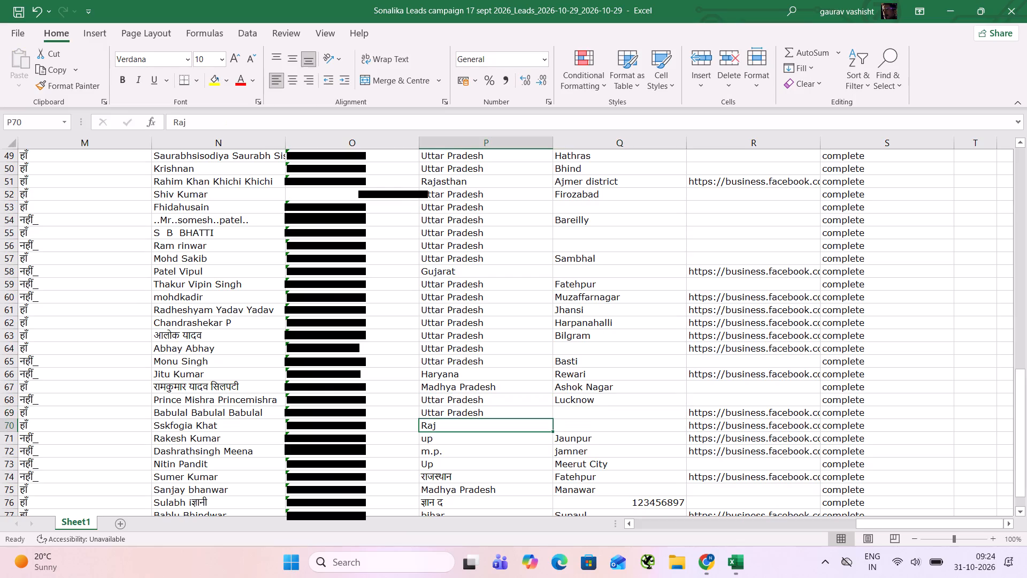
pyautogui.write('Rajasthan')
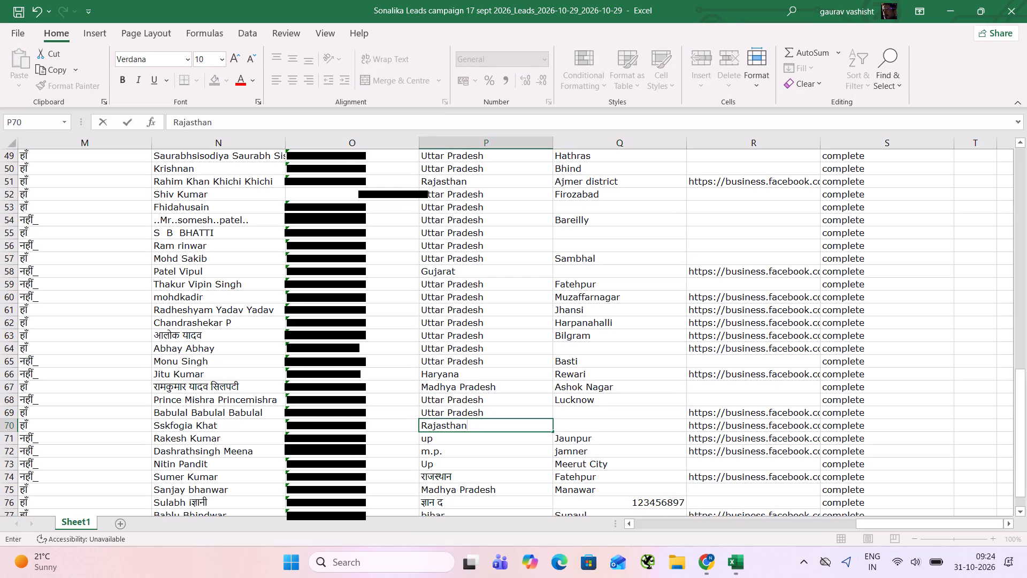
# Copy Uttar Pradesh from row 69 into the state cells of rows 71 and 73.
pyautogui.press('Up')
pyautogui.hotkey('ctrl', 'c')
pyautogui.press('Down')
pyautogui.press('Down')
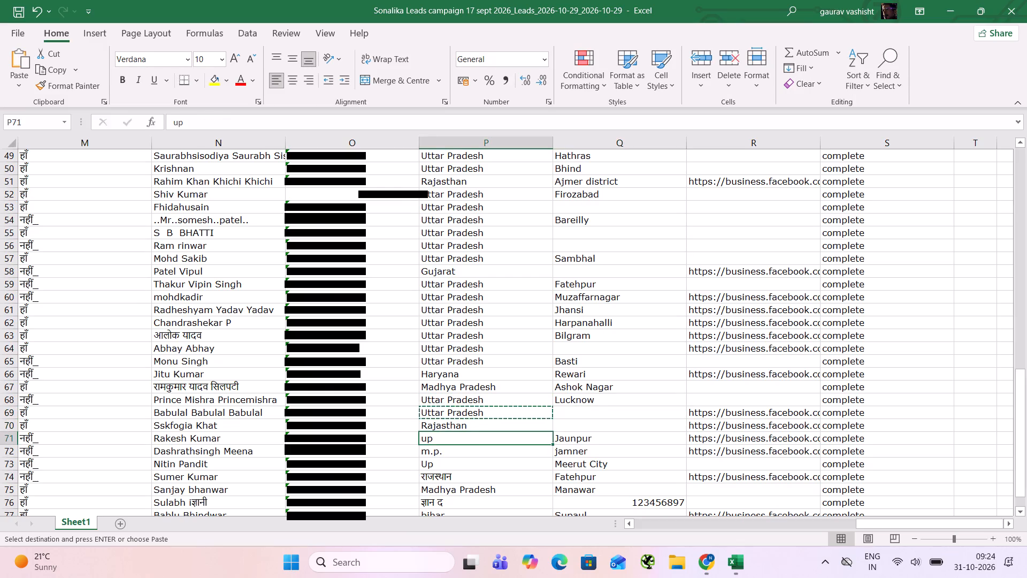
pyautogui.hotkey('ctrl', 'v')
pyautogui.press('Down')
pyautogui.press('Down')
pyautogui.hotkey('ctrl', 'v')
# Set the state in row 72 to Madhya Pradesh and clear its city.
pyautogui.press('Up')
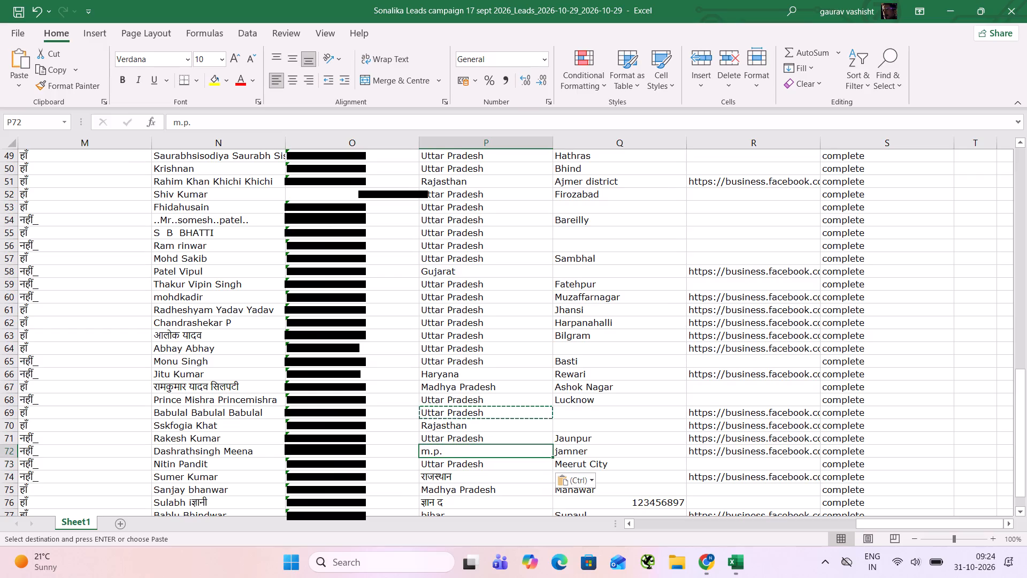
pyautogui.write('Madhya')
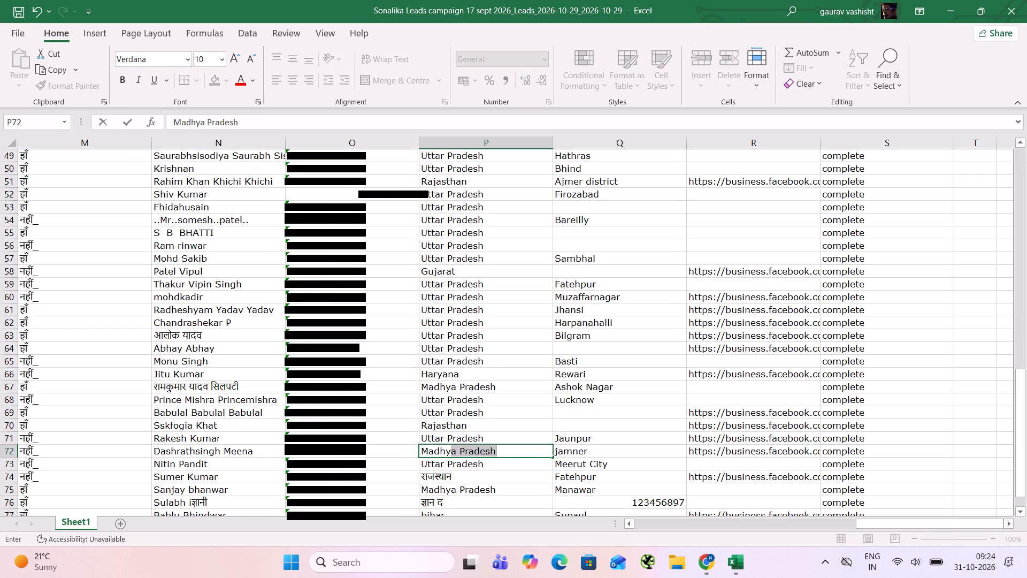
pyautogui.press('space')
pyautogui.press('Return')
pyautogui.press('Right')
pyautogui.press('Up')
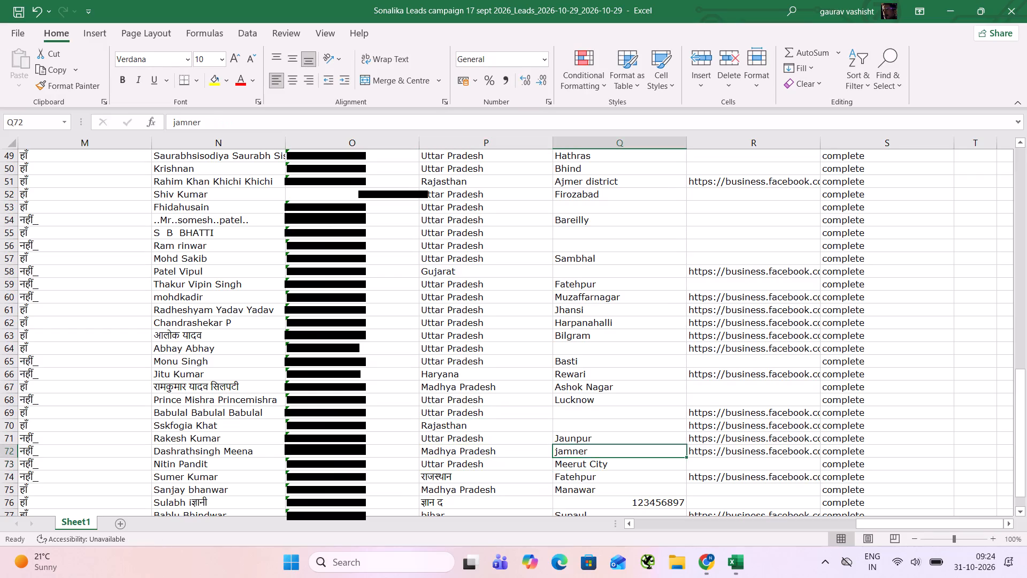
pyautogui.press('BackSpace')
pyautogui.press('Down')
# Copy Rajasthan from row 70 into the state cell of row 74.
pyautogui.press('Left')
pyautogui.press('Up')
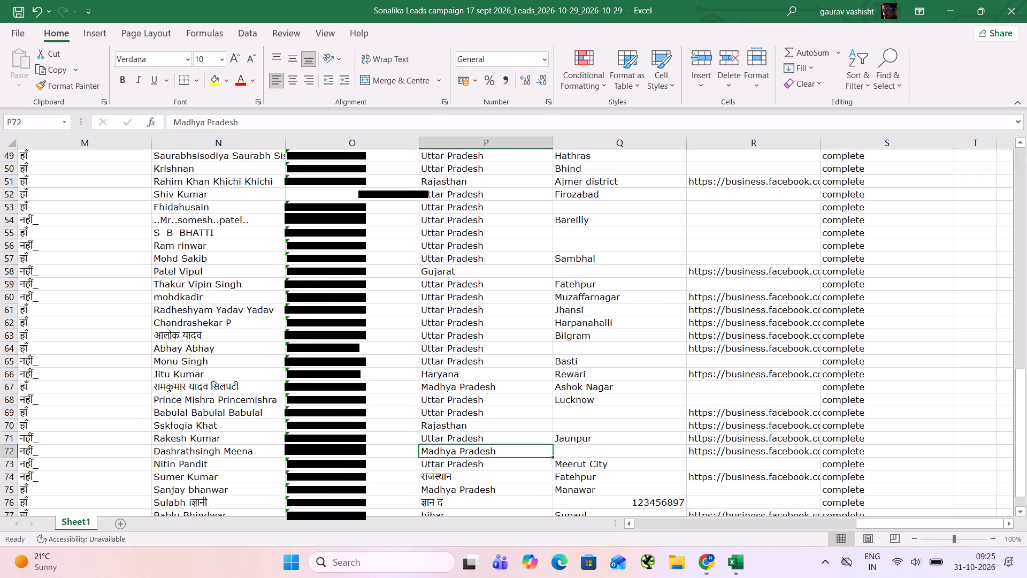
pyautogui.press('Up')
pyautogui.press('Up')
pyautogui.hotkey('ctrl', 'c')
pyautogui.press('Down')
pyautogui.press('Down')
pyautogui.press('Down')
pyautogui.press('Down')
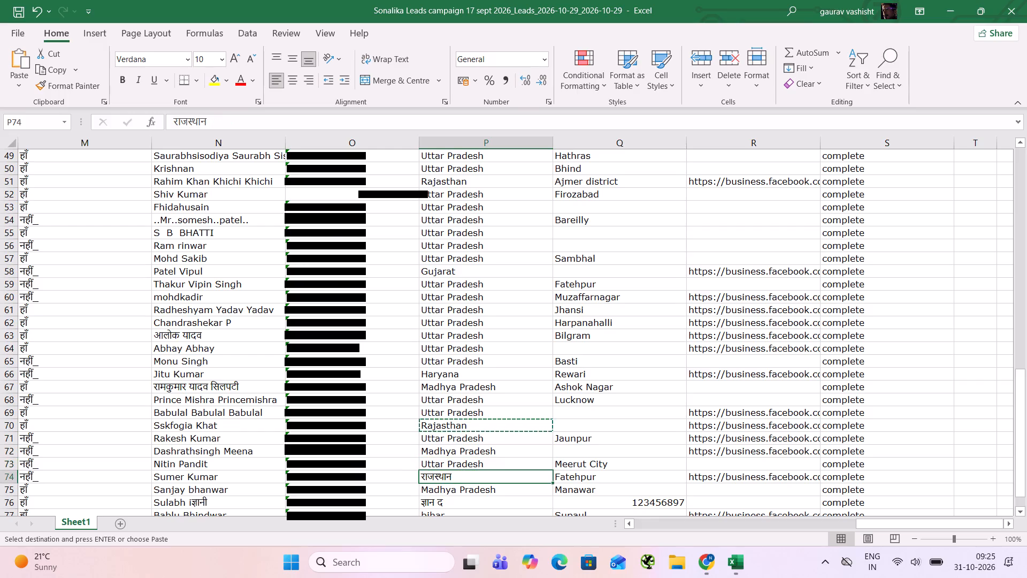
pyautogui.hotkey('ctrl', 'v')
# Clear both the state and the city in row 76.
pyautogui.press('Down')
pyautogui.press('Down')
pyautogui.press('BackSpace')
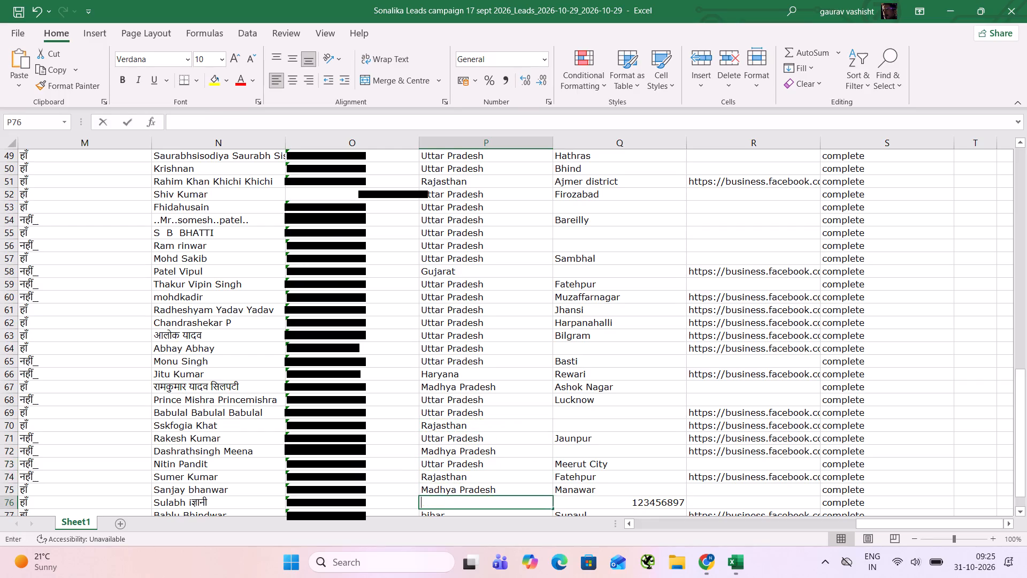
pyautogui.press('Right')
pyautogui.press('BackSpace')
pyautogui.press('Down')
# Set the state in row 77 to Bihar.
pyautogui.press('Left')
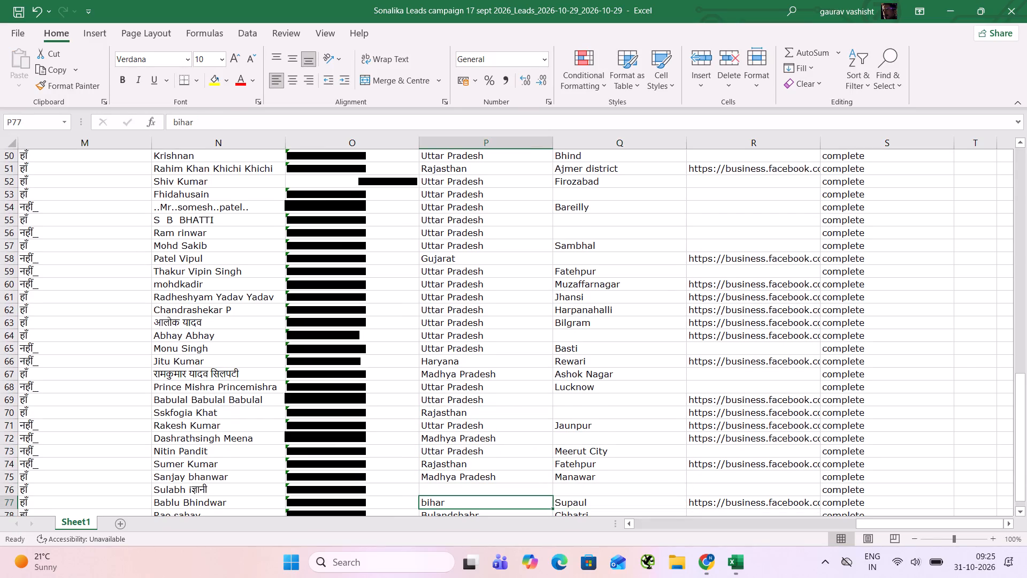
pyautogui.write('Bihar')
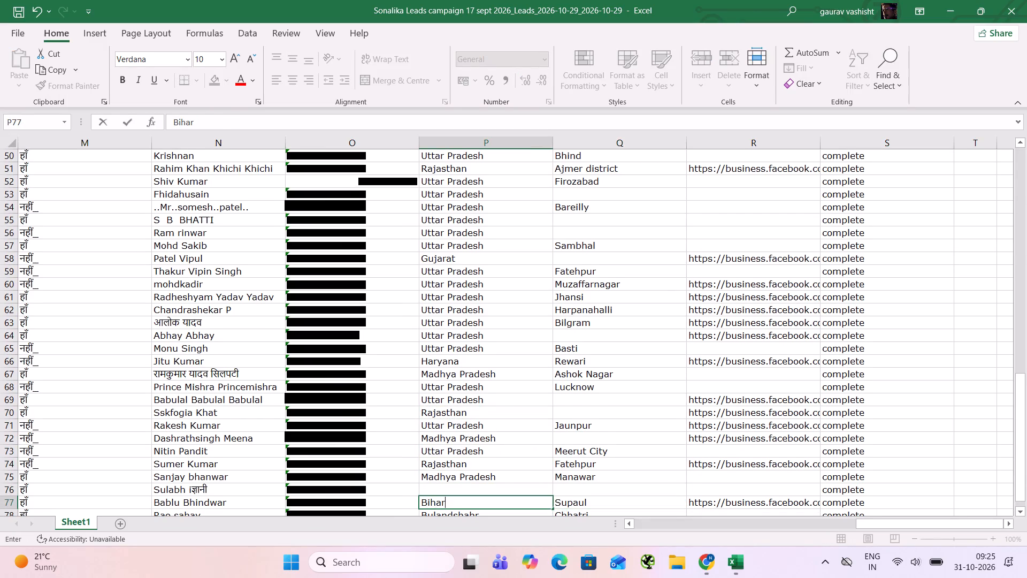
pyautogui.press('Down')
# Move Bulandshahr from the state cell of row 78 into its city cell, replacing the existing city.
pyautogui.press('Up')
pyautogui.press('Up')
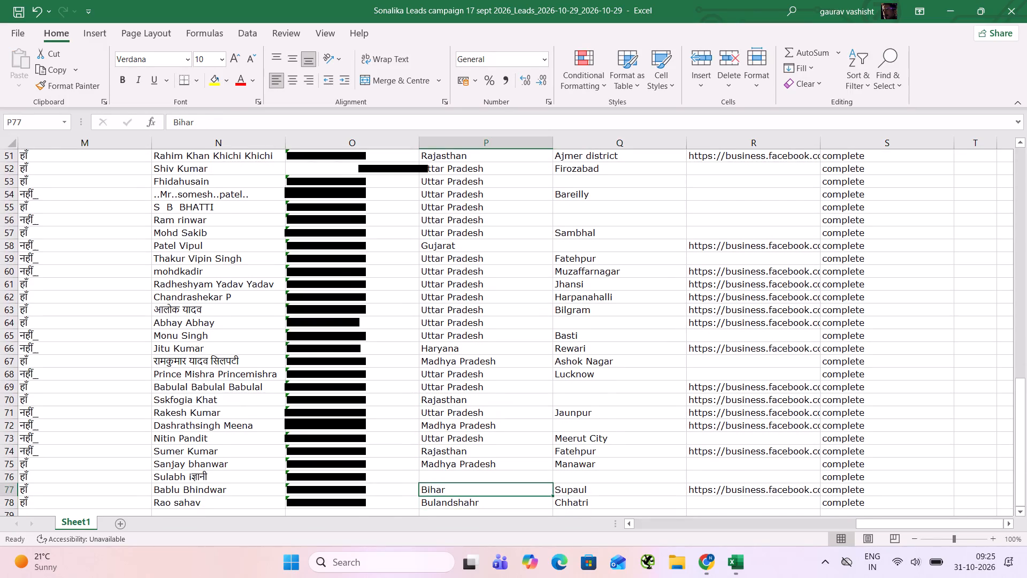
pyautogui.press('Down')
pyautogui.press('Down')
pyautogui.hotkey('ctrl', 'c')
pyautogui.hotkey('ctrl', 'x')
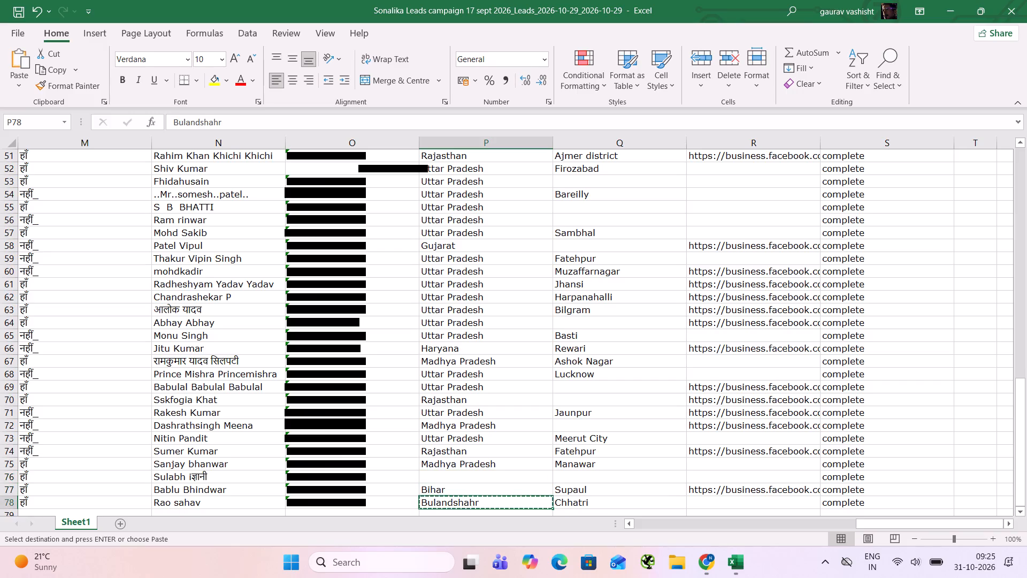
pyautogui.press('Right')
pyautogui.hotkey('ctrl', 'v')
# Copy Uttar Pradesh from row 73 into the empty state cell of row 78.
pyautogui.press('Left')
pyautogui.press('Up')
pyautogui.press('Up')
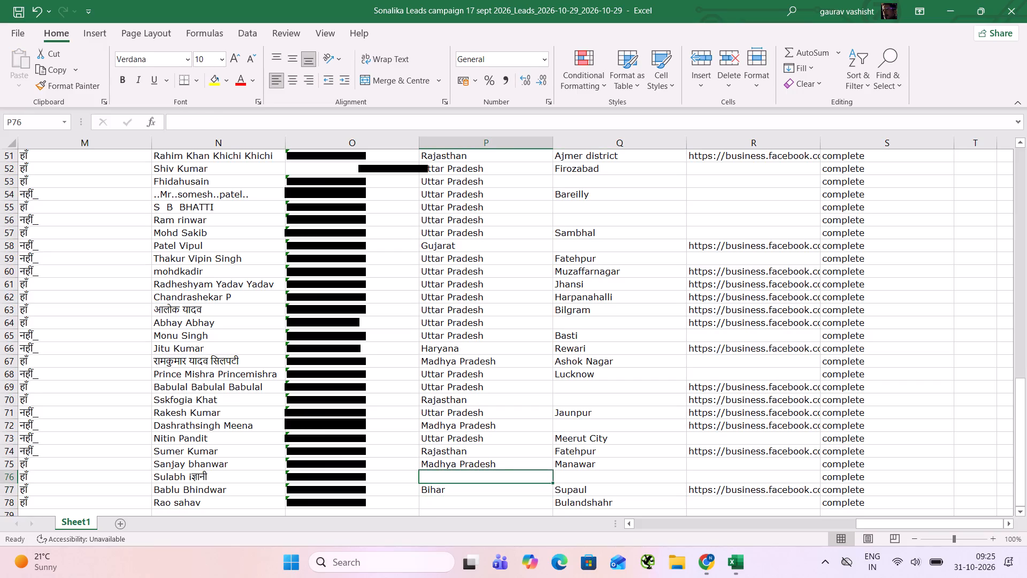
pyautogui.press('Up')
pyautogui.press('Up')
pyautogui.press('Up')
pyautogui.hotkey('ctrl', 'c')
pyautogui.press('Down')
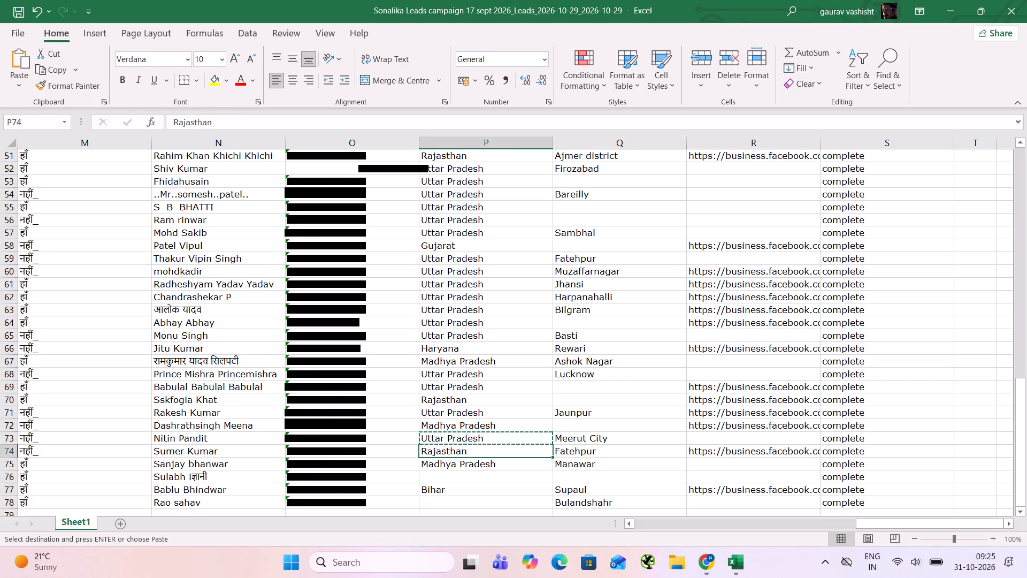
pyautogui.press('Down')
pyautogui.press('Down')
pyautogui.press('Down')
pyautogui.press('Down')
pyautogui.hotkey('ctrl', 'v')
# Start a Save As of the cleaned Sonalika workbook in the 30 - Oct folder.
pyautogui.press('Left')
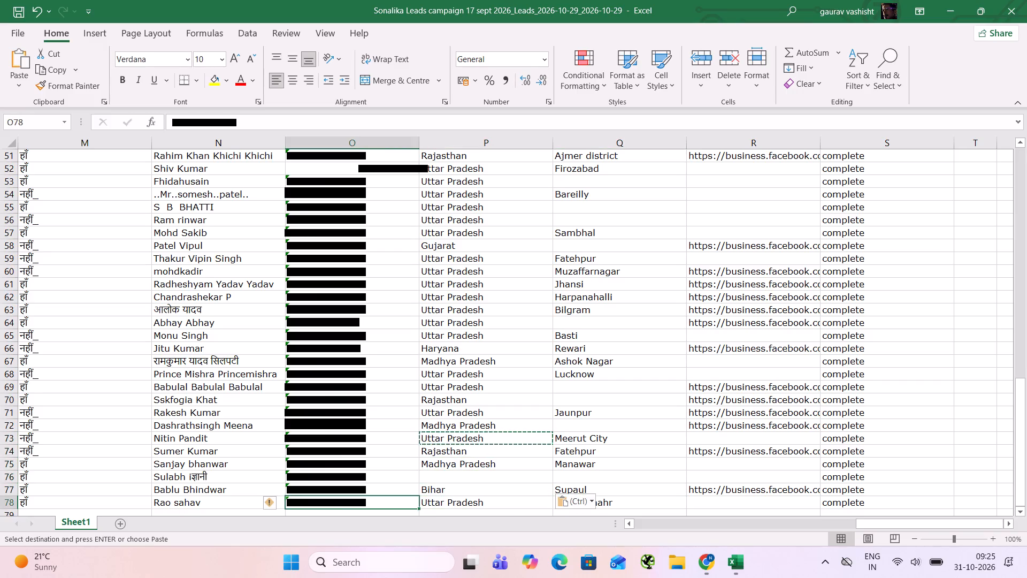
pyautogui.hotkey('ctrl', 'Up')
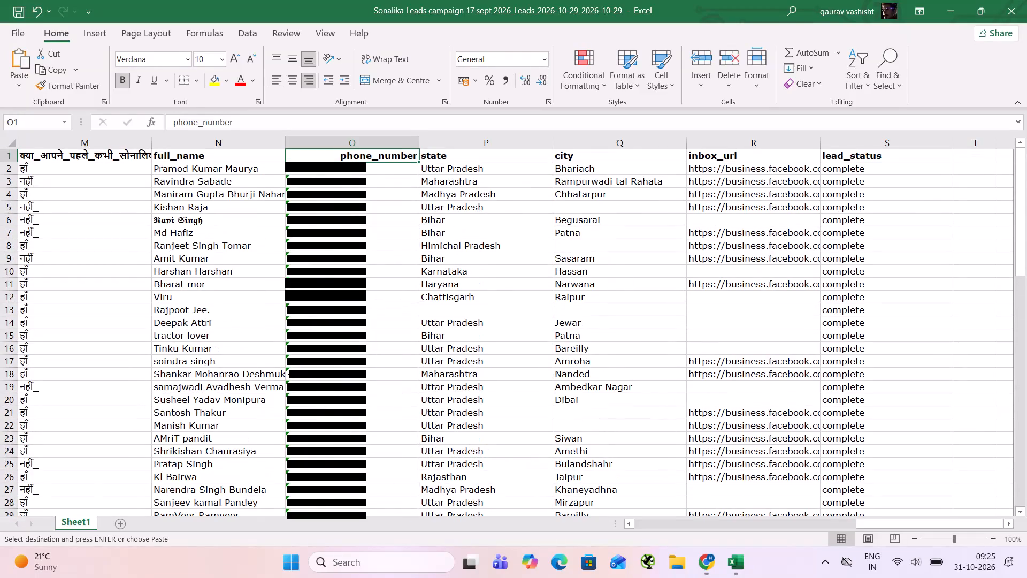
pyautogui.click(14, 29)
pyautogui.click(67, 212)
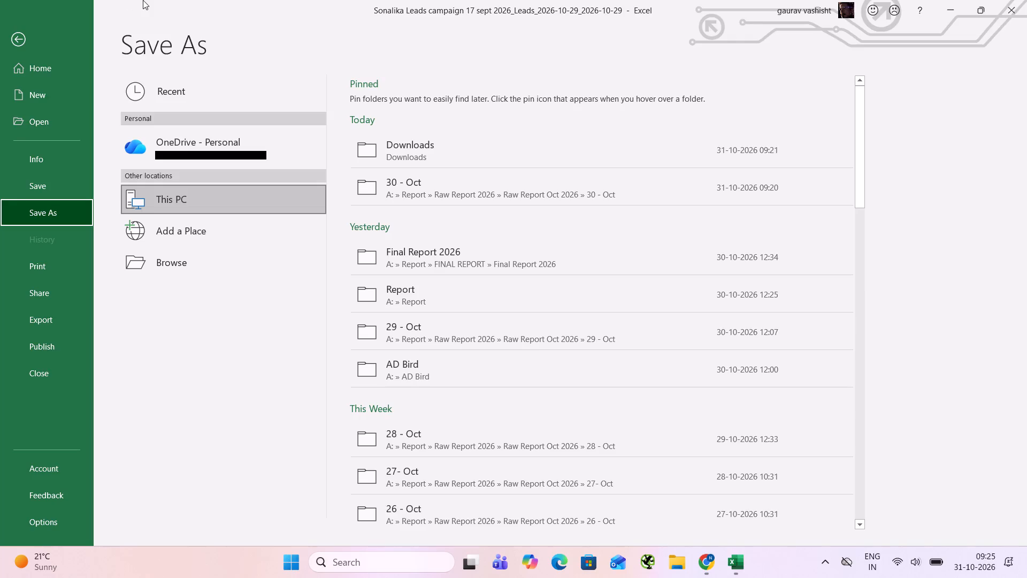
pyautogui.click(377, 176)
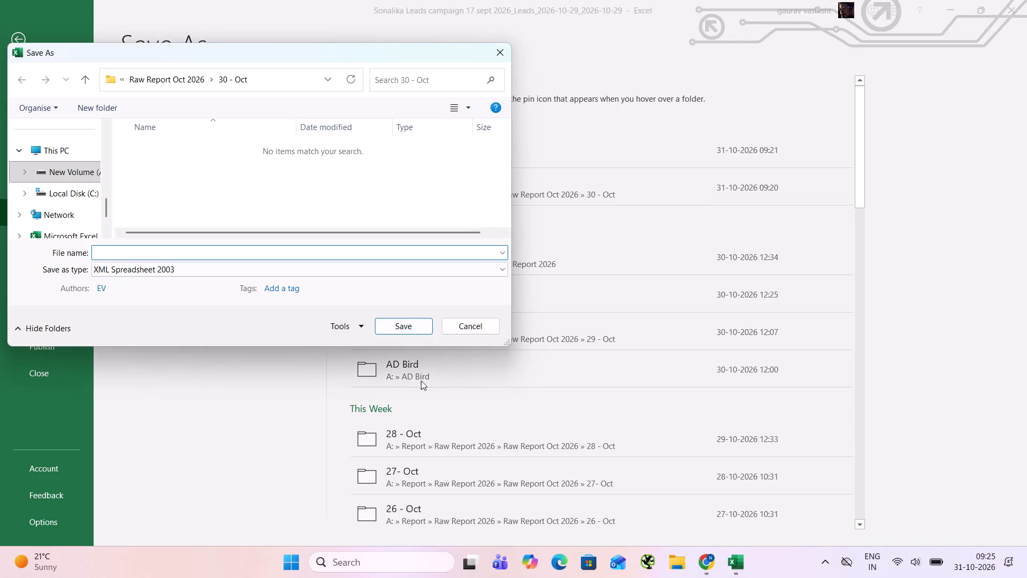
# Copy the 17 sept Sonalika campaign file's name from Downloads in File Explorer and use it as the save file name.
pyautogui.click(679, 565)
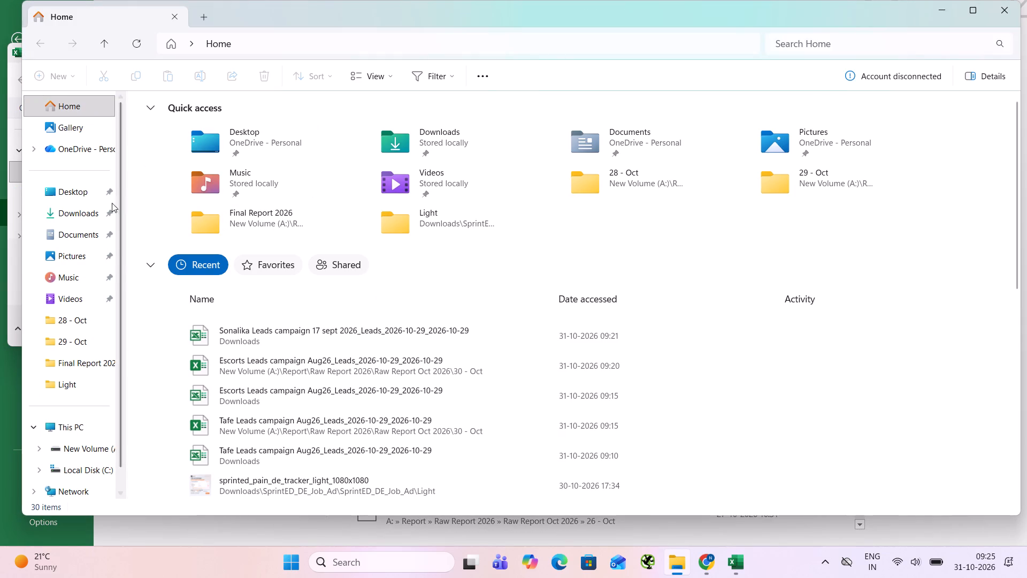
pyautogui.click(95, 208)
pyautogui.click(164, 191)
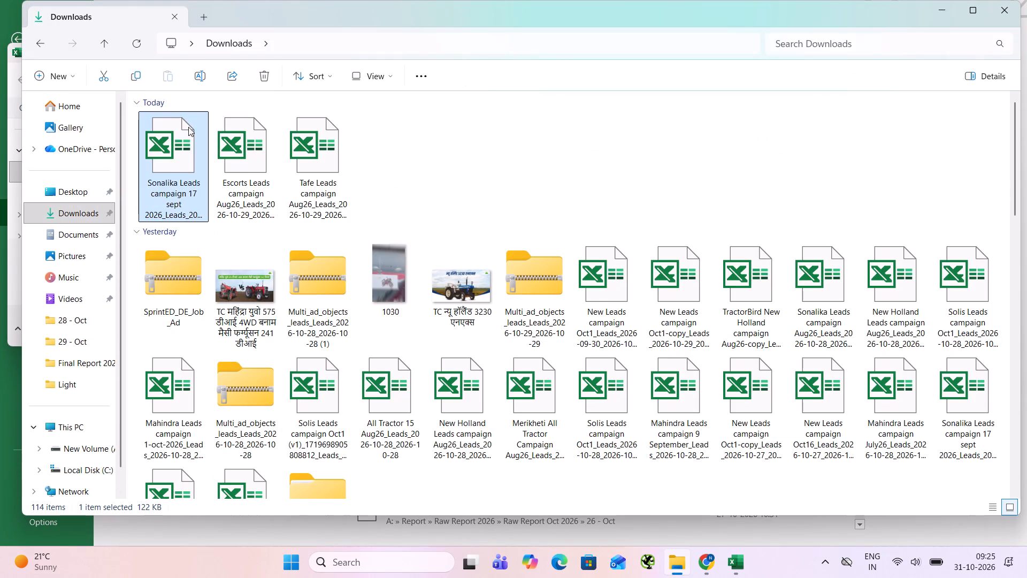
pyautogui.click(201, 86)
pyautogui.hotkey('ctrl', 'c')
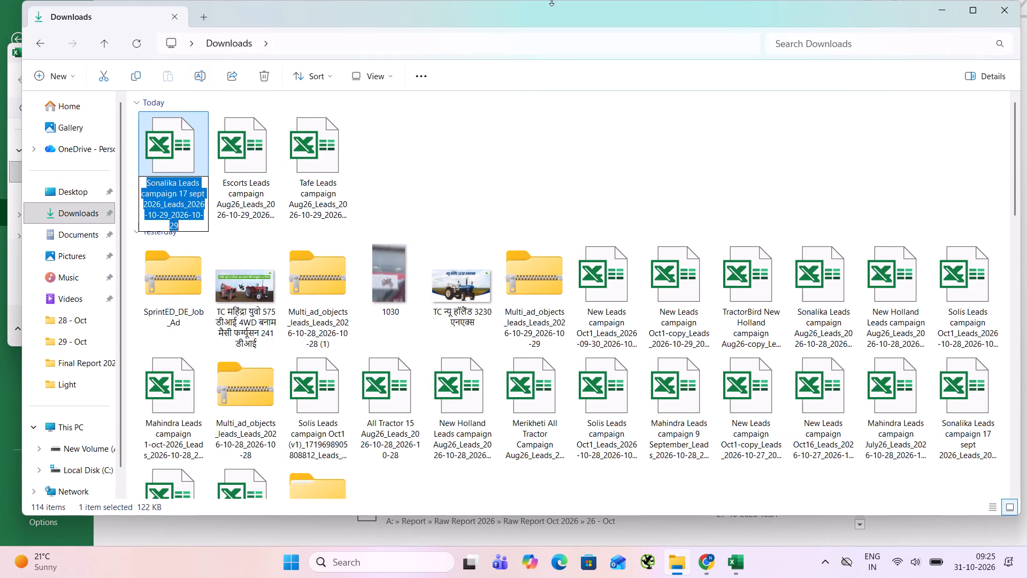
pyautogui.click(1003, 10)
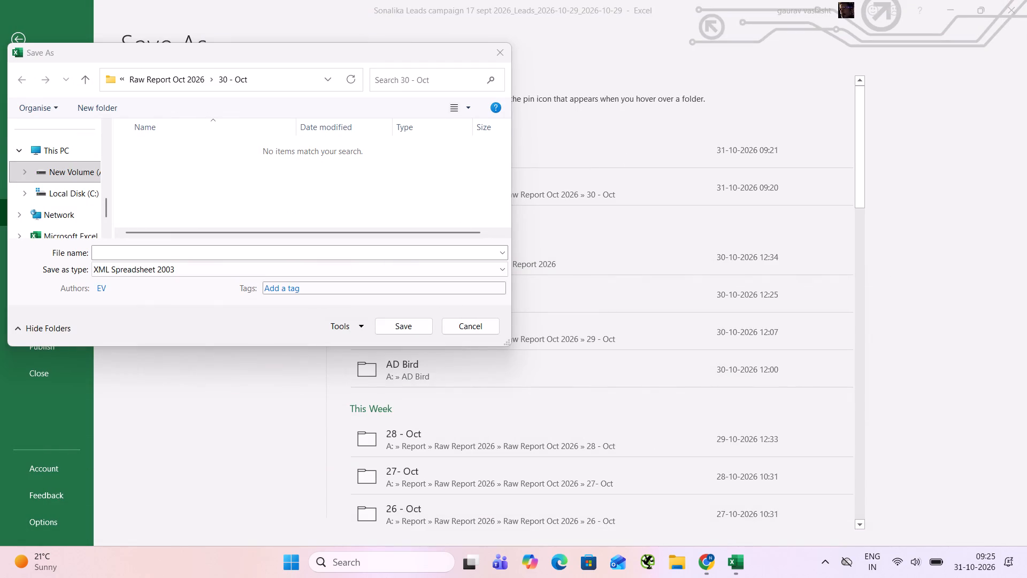
pyautogui.click(226, 254)
pyautogui.hotkey('ctrl', 'v')
# Set the save file type to Excel Workbook.
pyautogui.click(218, 267)
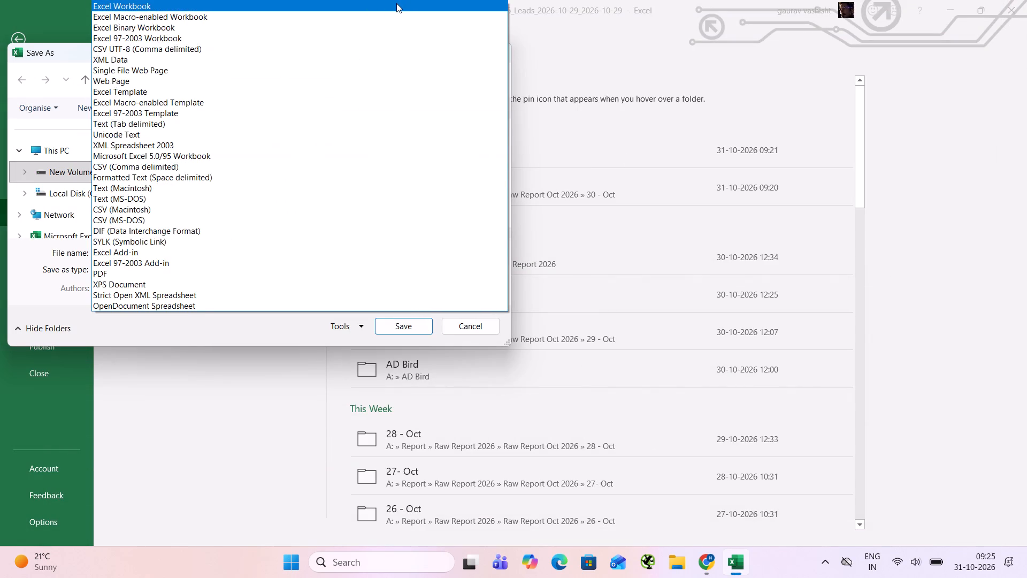
pyautogui.click(396, 3)
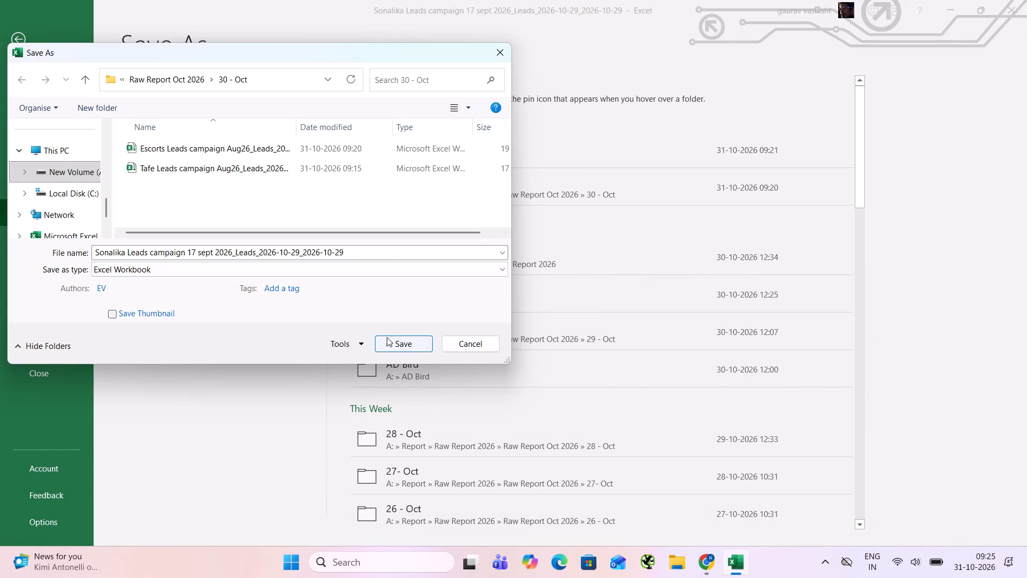
# Save the Sonalika Leads campaign 17 sept 2026 workbook in the 30 - Oct folder and close it.
pyautogui.click(390, 345)
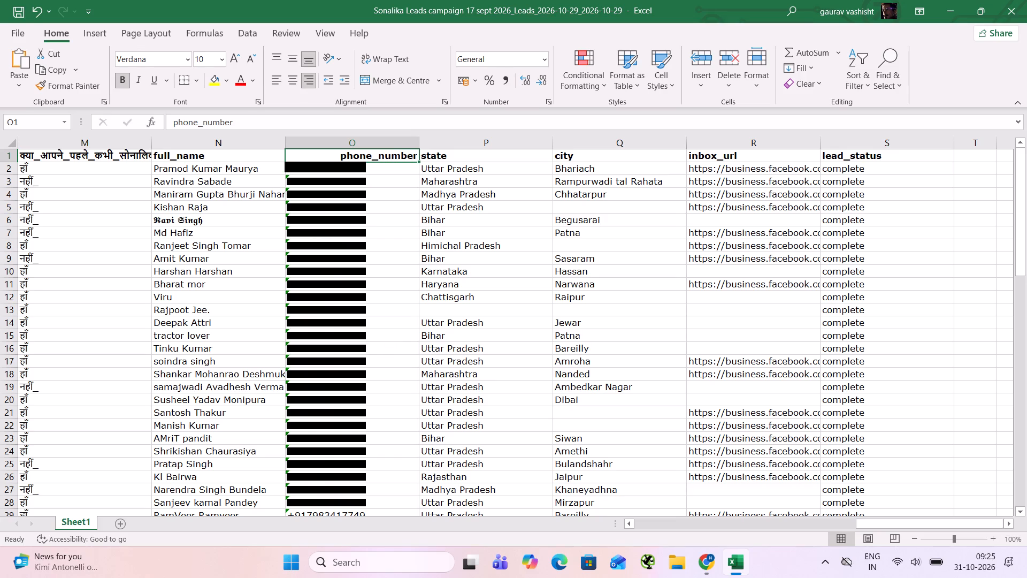
pyautogui.hotkey('ctrl', 's')
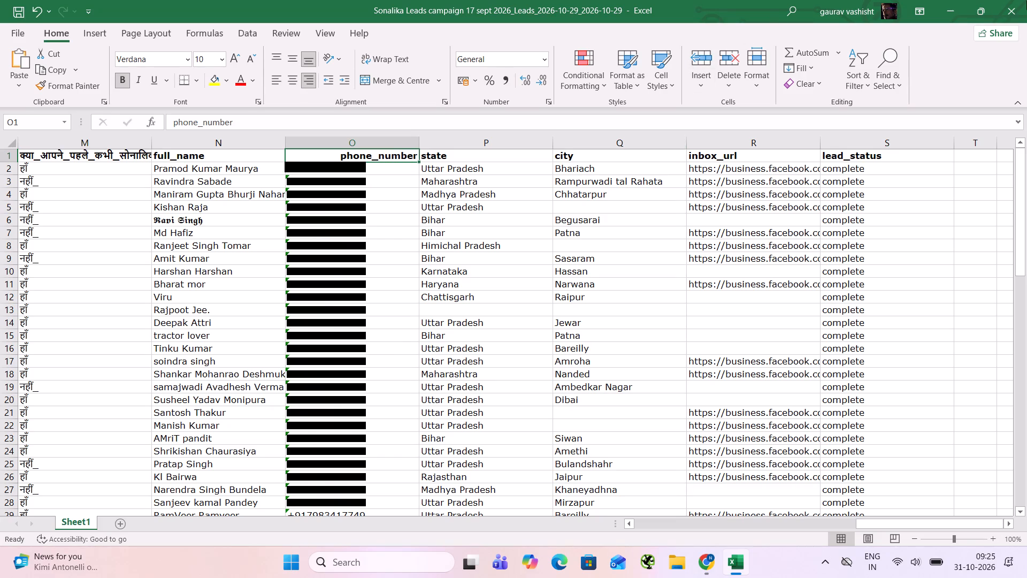
pyautogui.click(1025, 1)
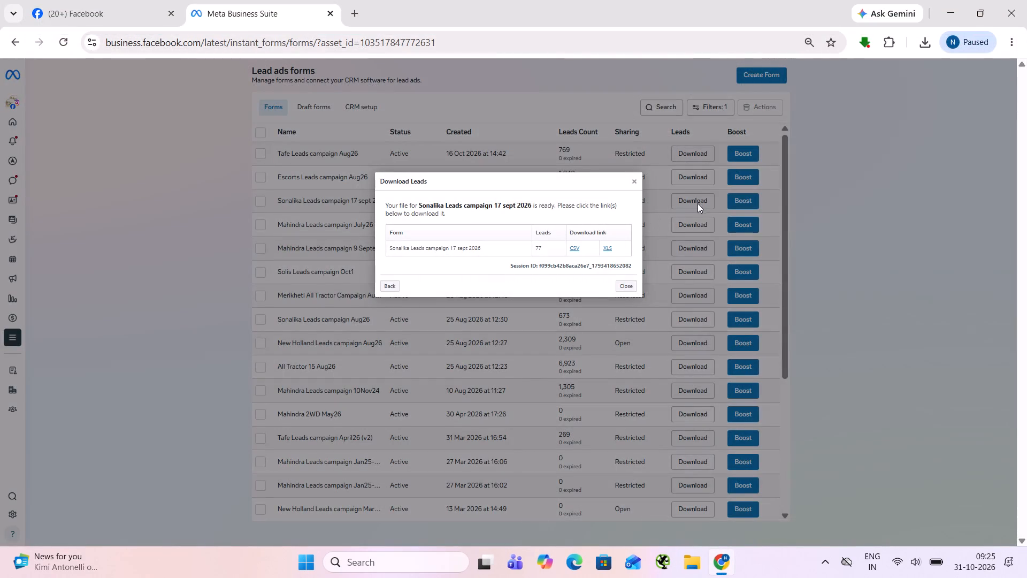
# In Meta Business Suite in Chrome, download yesterday's leads for Mahindra Leads campaign July26 as an XLS file.
pyautogui.click(698, 224)
pyautogui.click(696, 225)
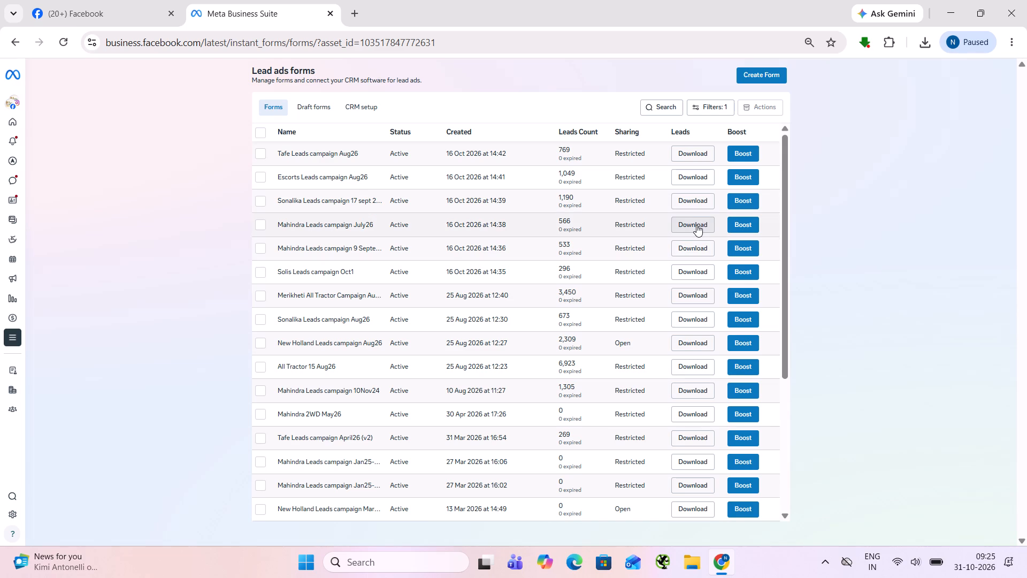
pyautogui.click(468, 315)
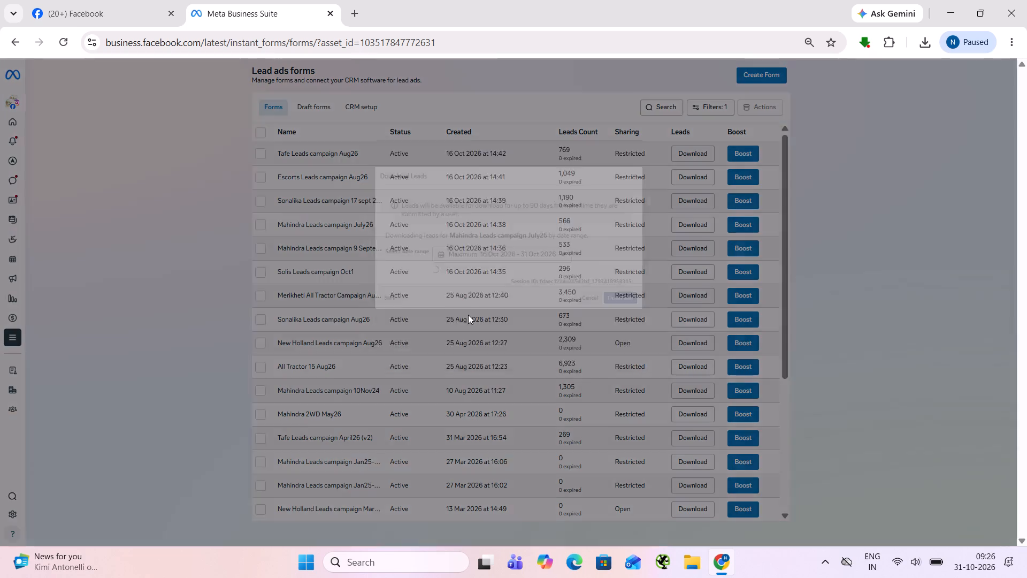
pyautogui.click(496, 233)
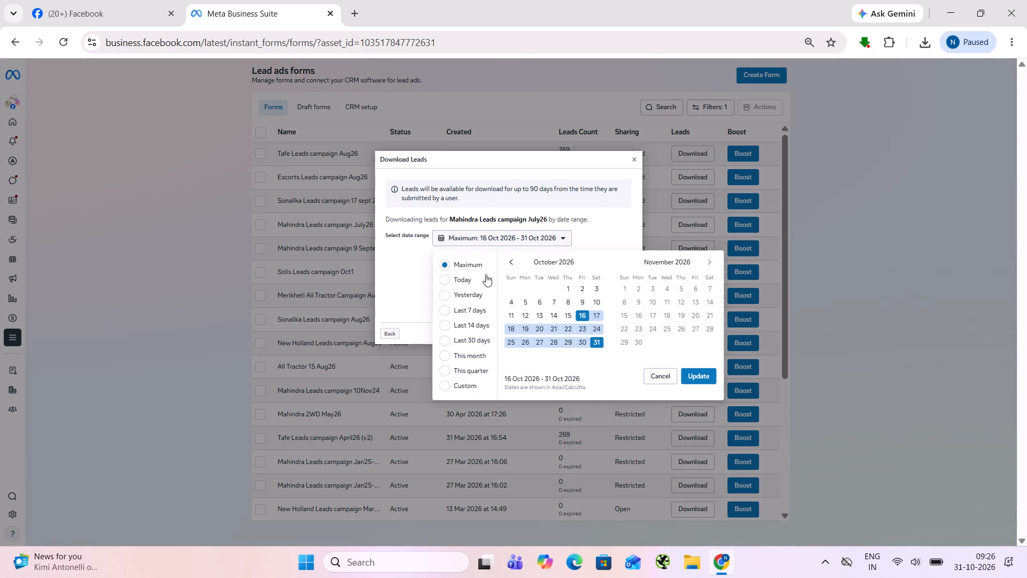
pyautogui.click(462, 295)
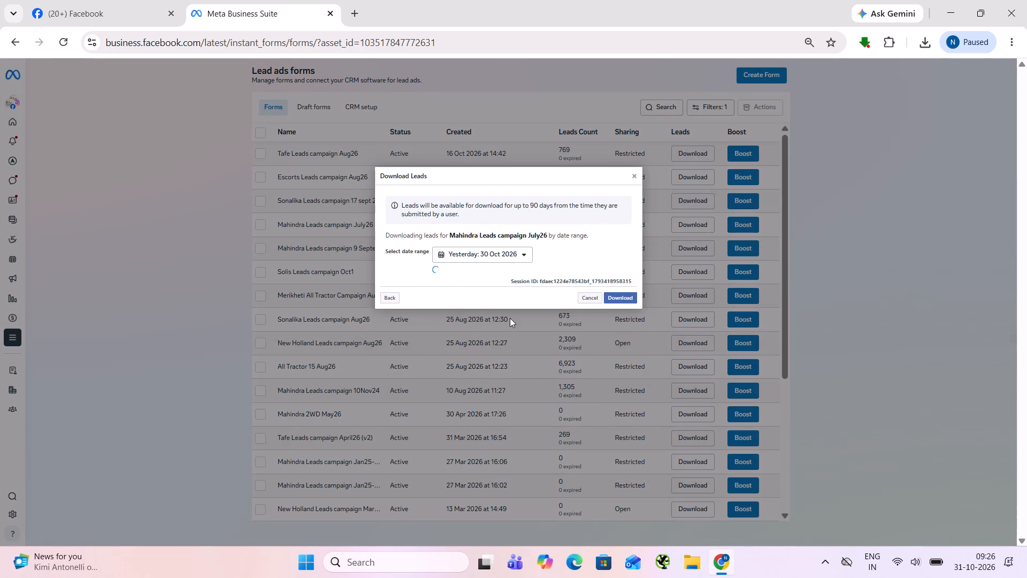
pyautogui.click(617, 332)
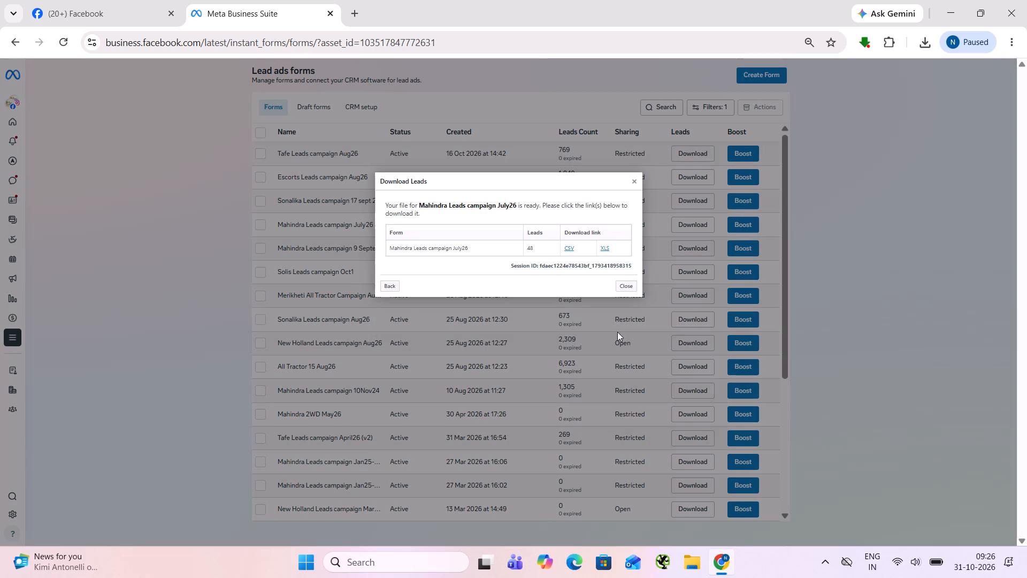
pyautogui.click(606, 250)
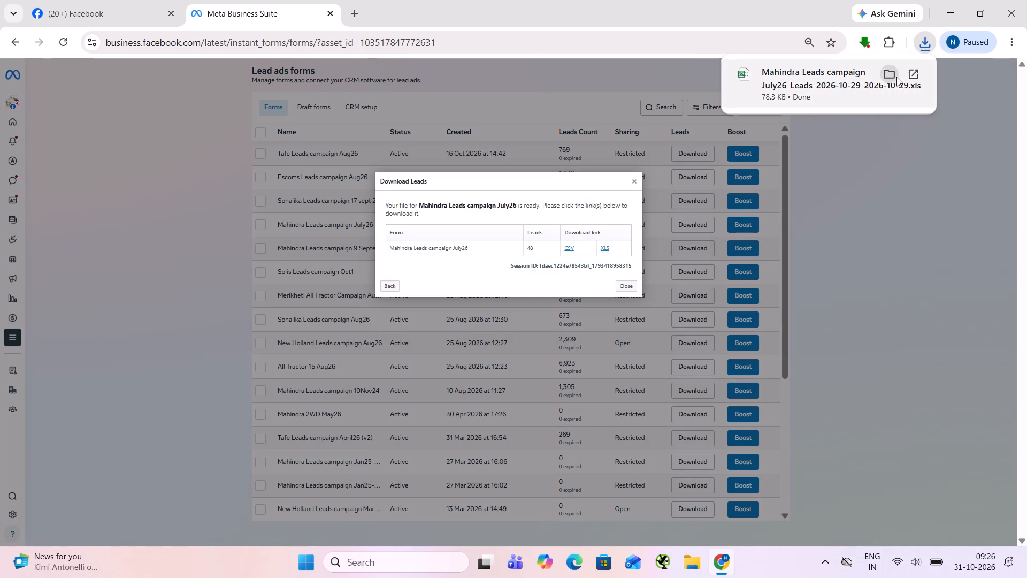
# Open the downloaded Mahindra Leads campaign July26 file in Excel, dismiss the activation wizard and enable editing.
pyautogui.click(913, 77)
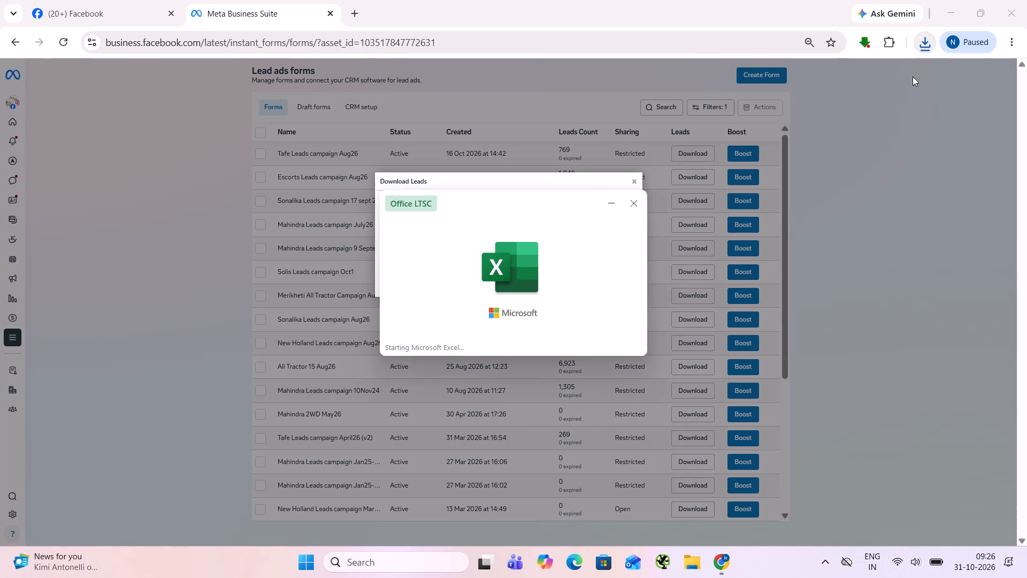
pyautogui.click(460, 315)
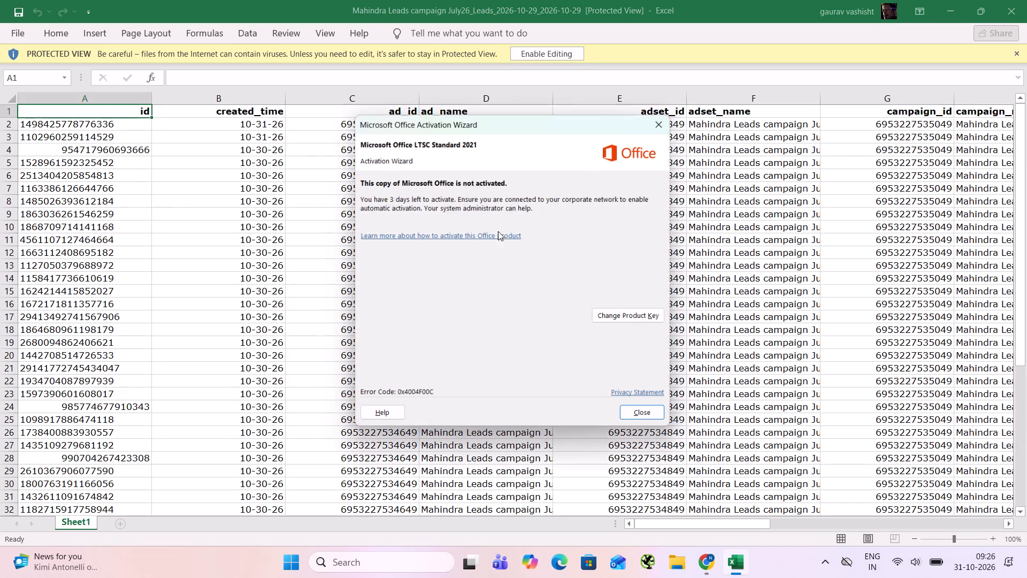
pyautogui.click(658, 115)
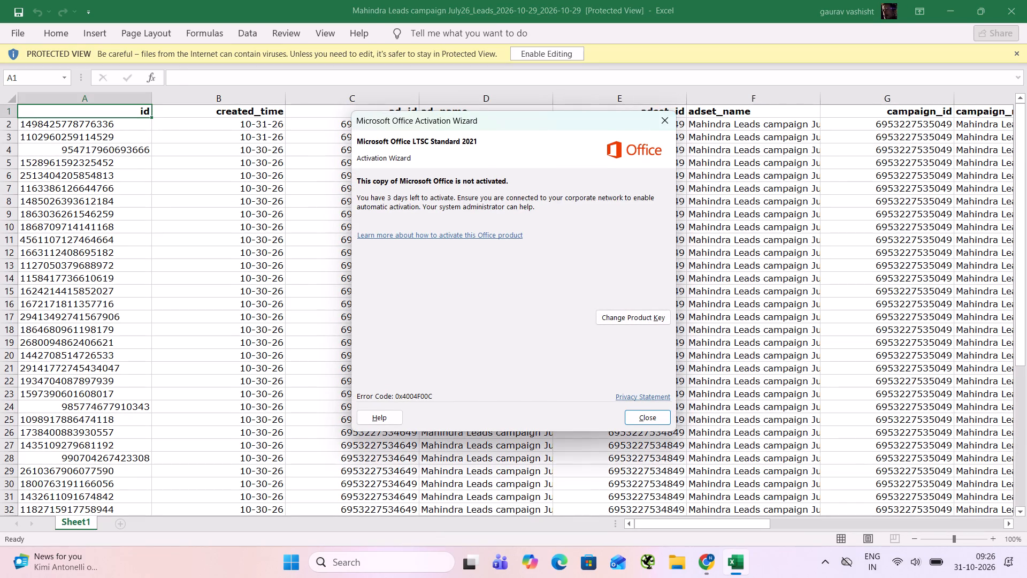
pyautogui.click(553, 57)
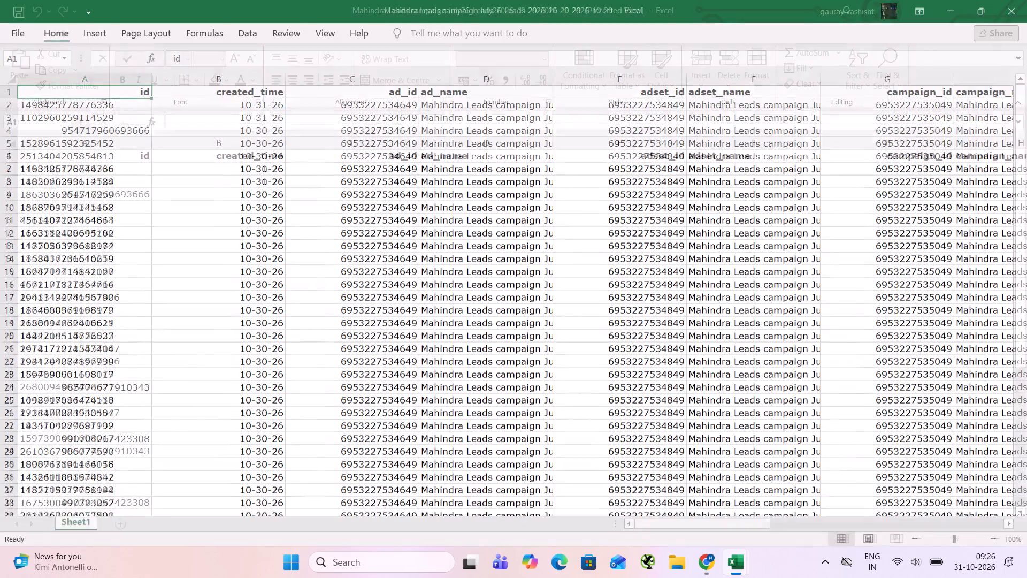
# Enter Madhya Pradesh with correct capitalisation in the state cell of row 2.
pyautogui.hotkey('ctrl', 'Right')
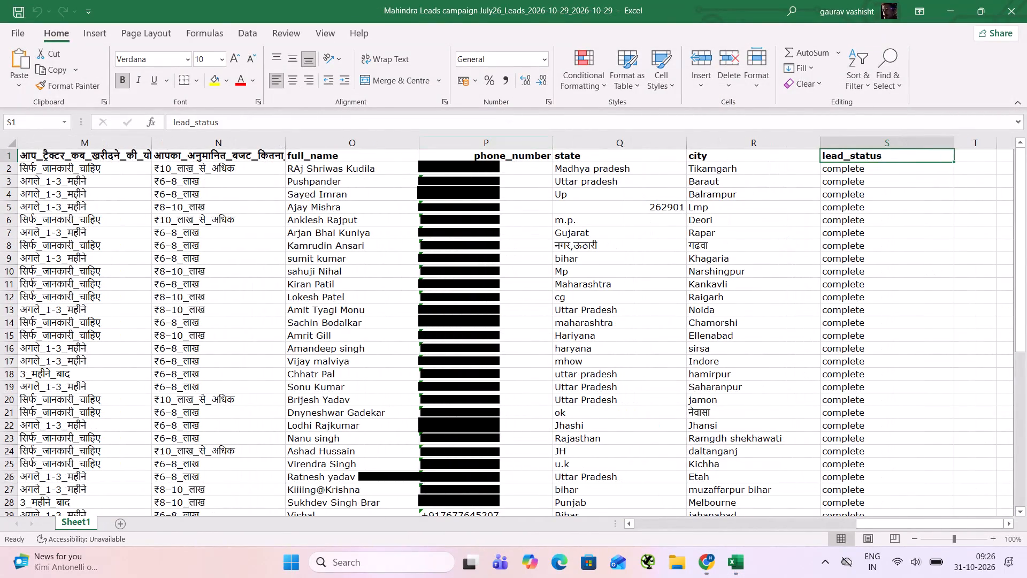
pyautogui.click(569, 166)
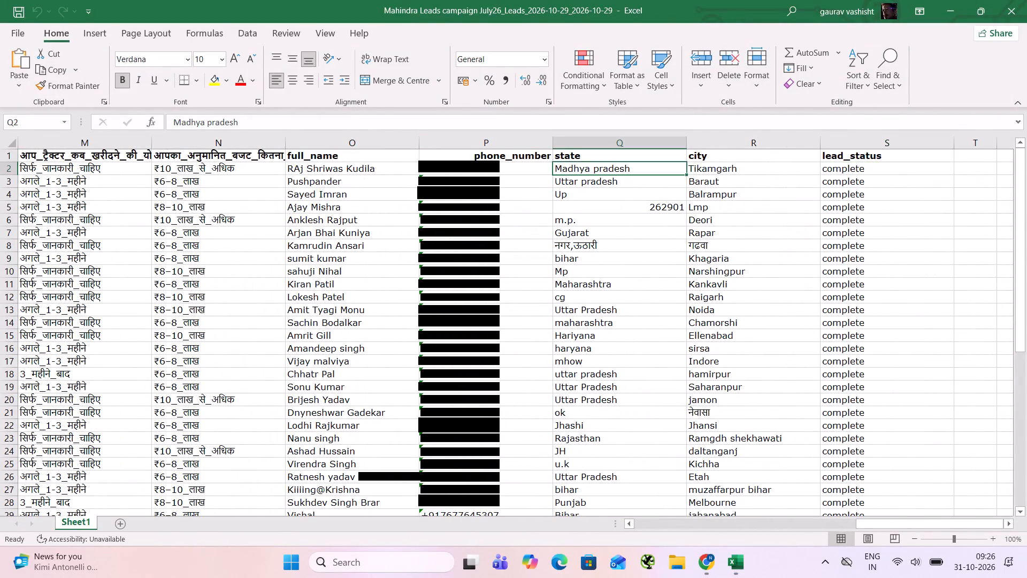
pyautogui.write('Madhya P')
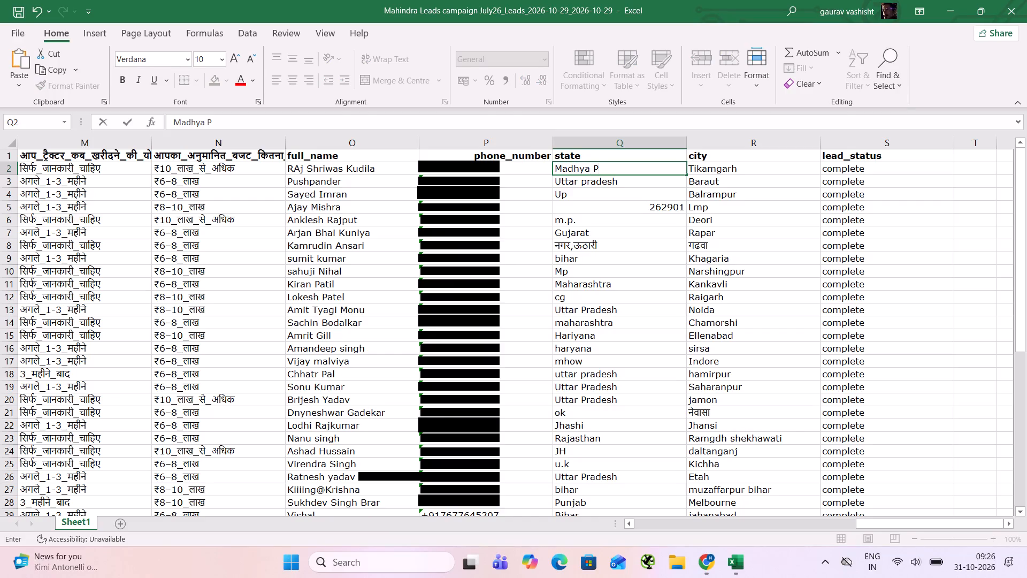
pyautogui.write('radess')
pyautogui.press('BackSpace')
pyautogui.press('h')
pyautogui.press('Insert')
pyautogui.press('Right')
# Enter Uttar Pradesh as the state in row 3 and copy it into the state cells of rows 4 and 5.
pyautogui.press('Down')
pyautogui.press('Left')
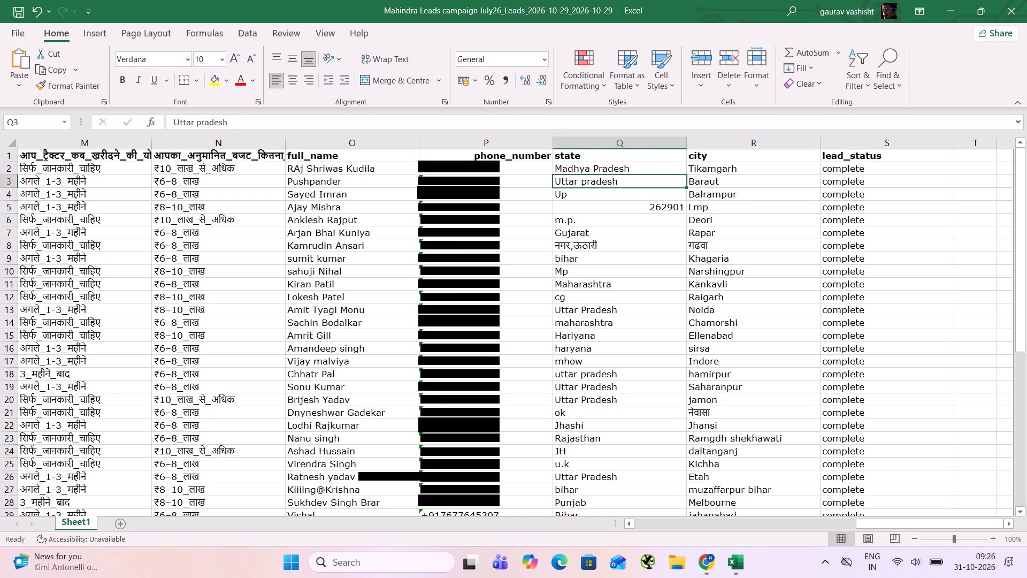
pyautogui.write('Uttar Pradesh')
pyautogui.press('Down')
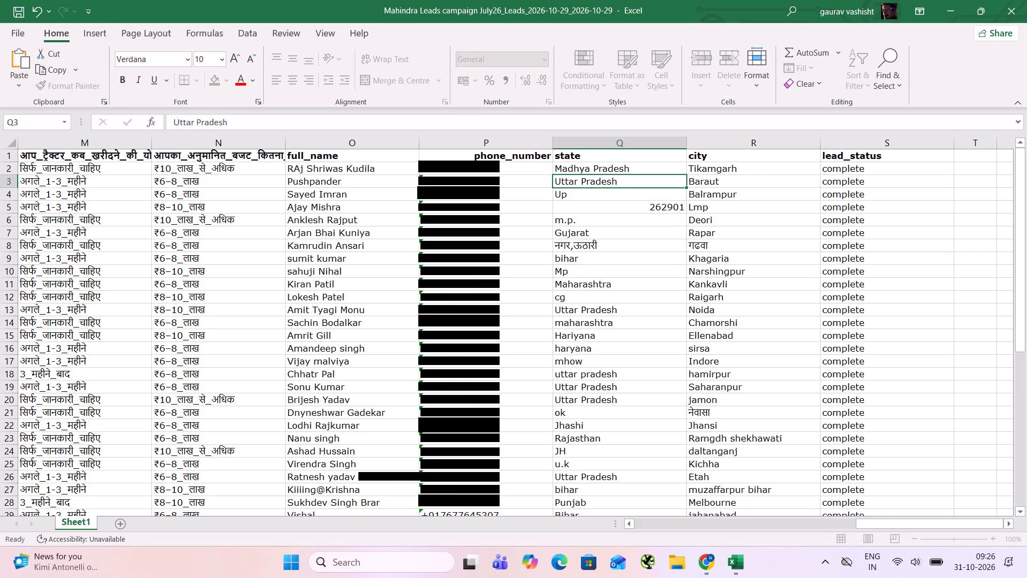
pyautogui.press('Up')
pyautogui.hotkey('ctrl', 'c')
pyautogui.press('Down')
pyautogui.hotkey('ctrl', 'v')
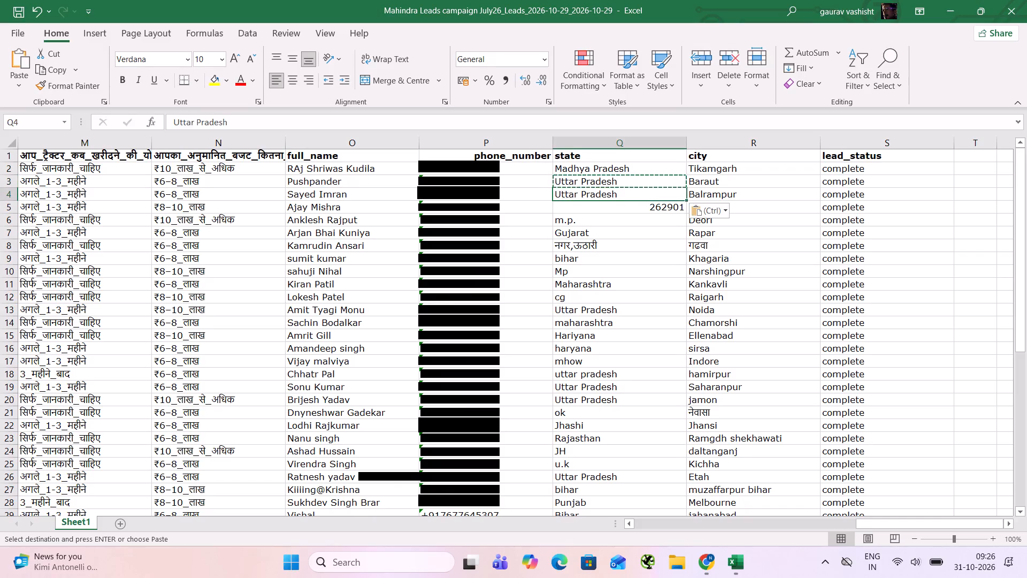
pyautogui.press('Down')
pyautogui.hotkey('ctrl', 'v')
# Clear the city cell in row 5 and set the state in row 6 to Madhya Pradesh.
pyautogui.press('Right')
pyautogui.press('BackSpace')
pyautogui.press('Down')
pyautogui.press('Left')
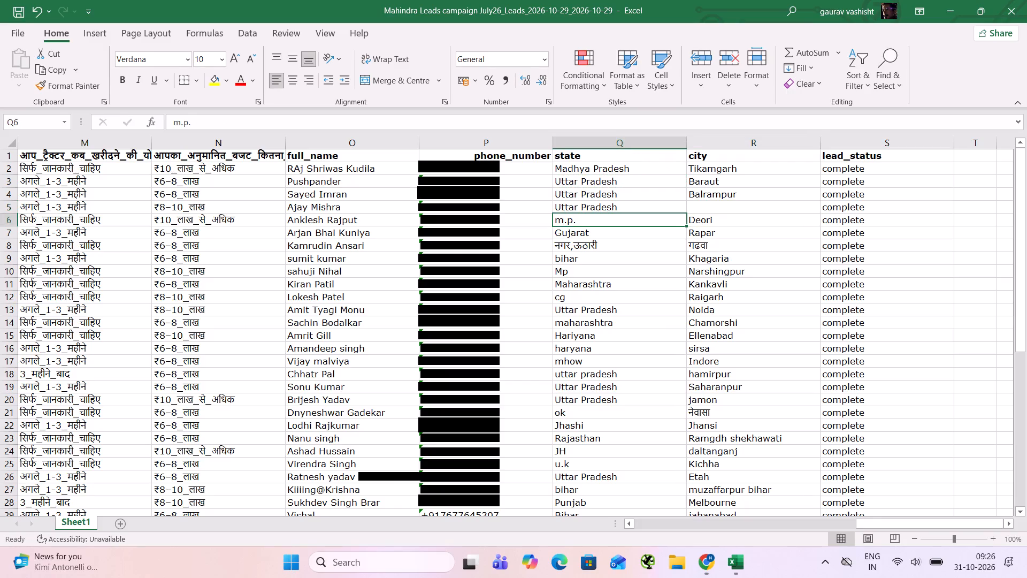
pyautogui.write('Madhya')
pyautogui.press('space')
pyautogui.press('Return')
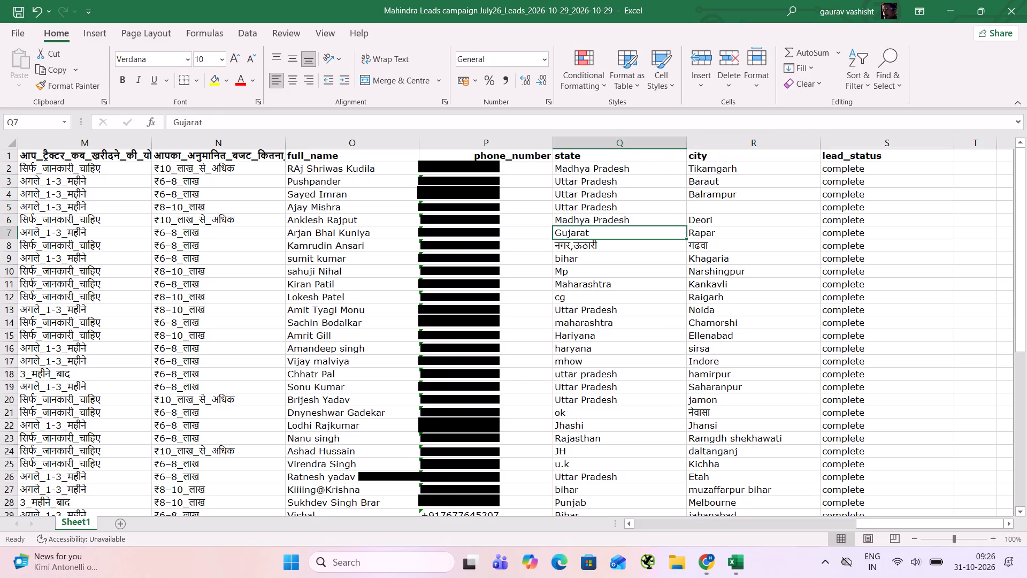
# Clear the Hindi entries from the state and city cells in row 8.
pyautogui.press('Down')
pyautogui.press('BackSpace')
pyautogui.press('Right')
pyautogui.press('BackSpace')
# Set the state to Bihar in row 9 and to Madhya Pradesh in row 10.
pyautogui.press('Down')
pyautogui.press('Left')
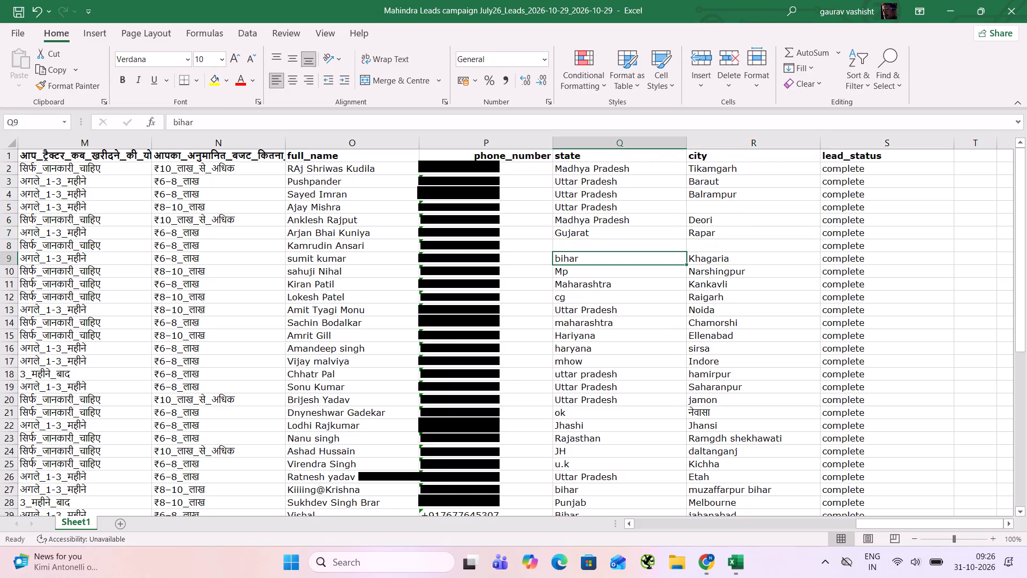
pyautogui.hotkey('shift', 'b')
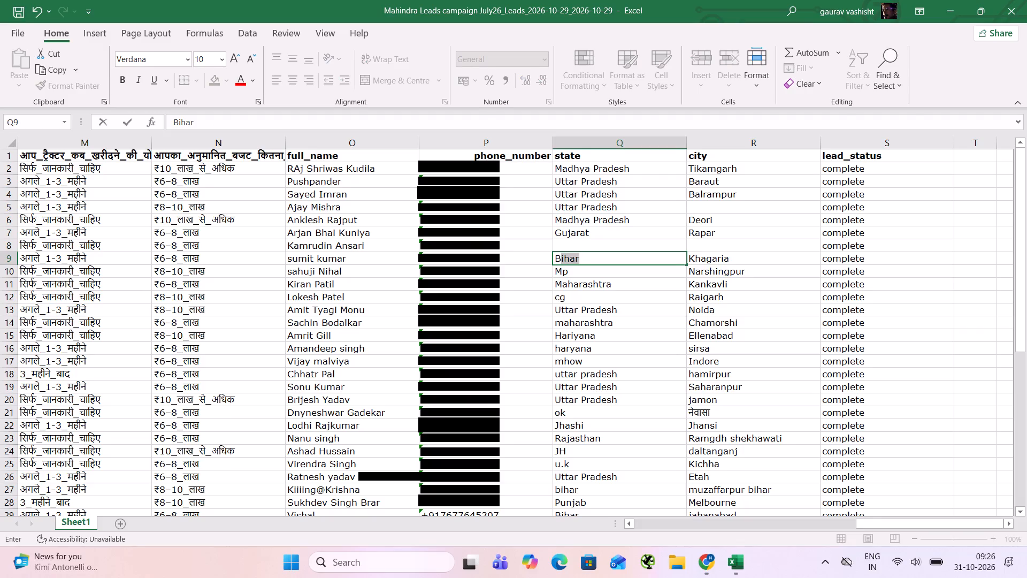
pyautogui.write('ihar')
pyautogui.press('Down')
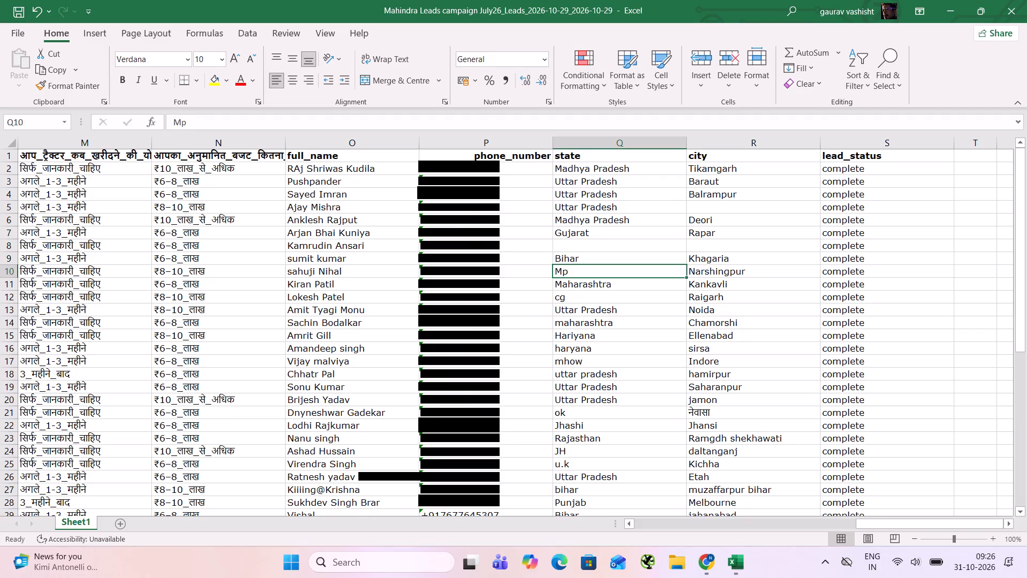
pyautogui.write('Madhya')
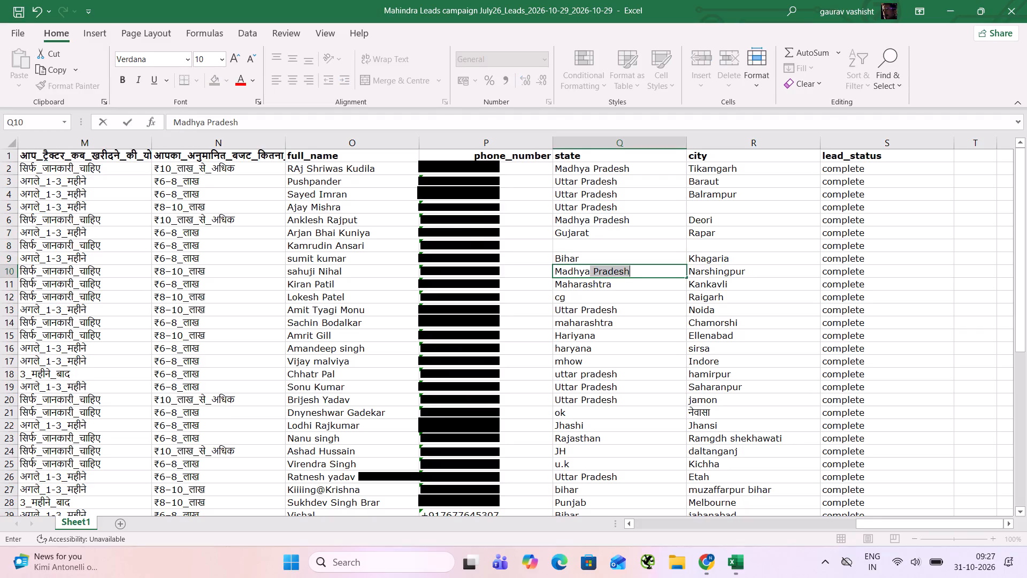
pyautogui.press('space')
pyautogui.press('Return')
# Set the state to Chattisgarh in row 12 and to Maharashtra in row 14.
pyautogui.press('Right')
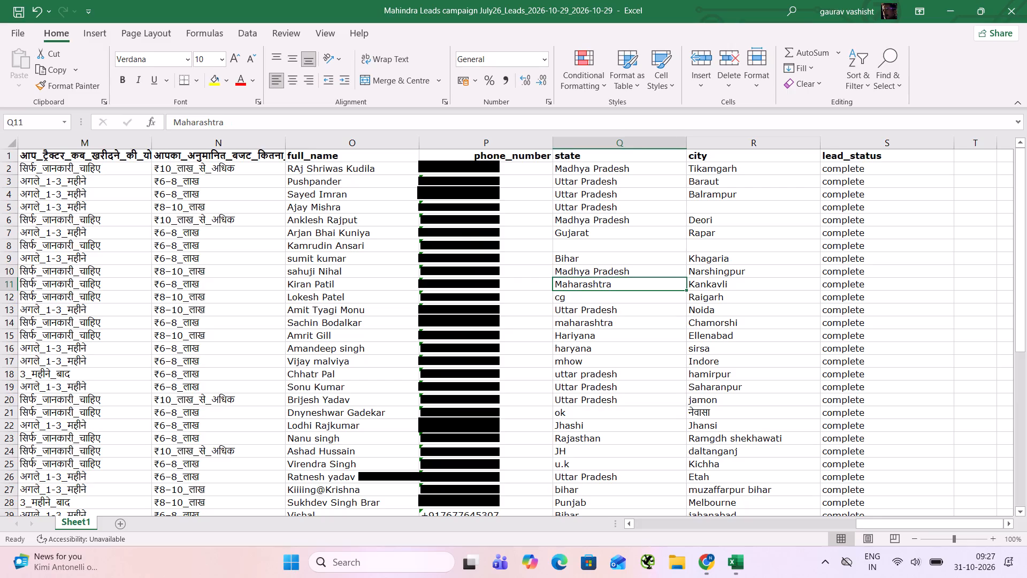
pyautogui.press('Down')
pyautogui.press('Left')
pyautogui.write('Chattisgarh')
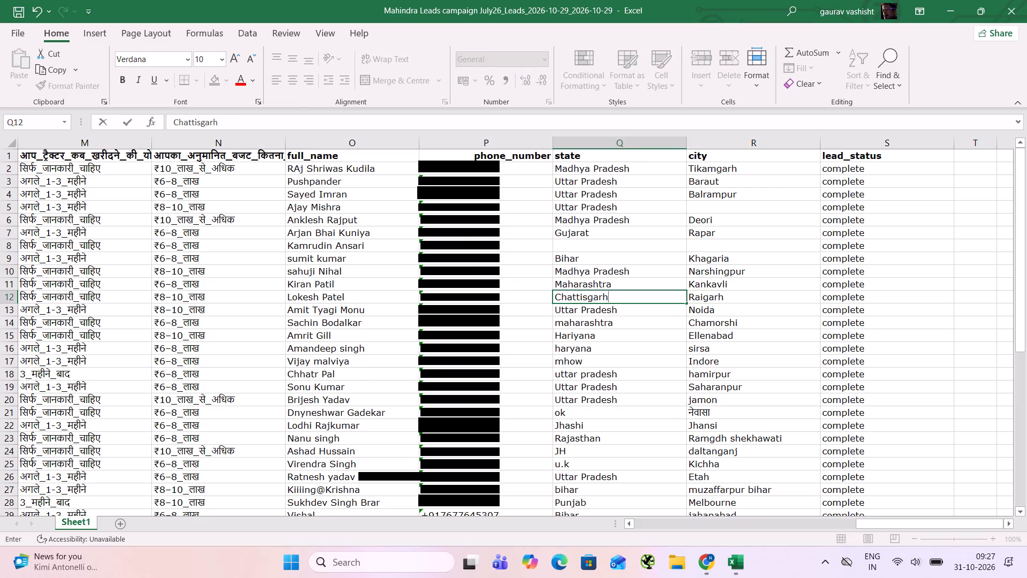
pyautogui.press('Down')
pyautogui.press('Down')
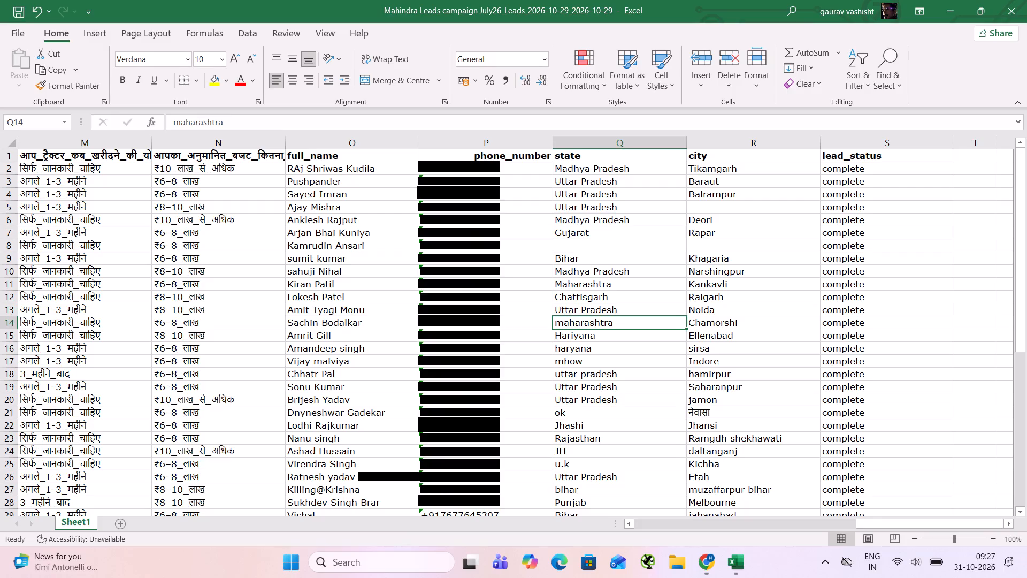
pyautogui.write('Maha')
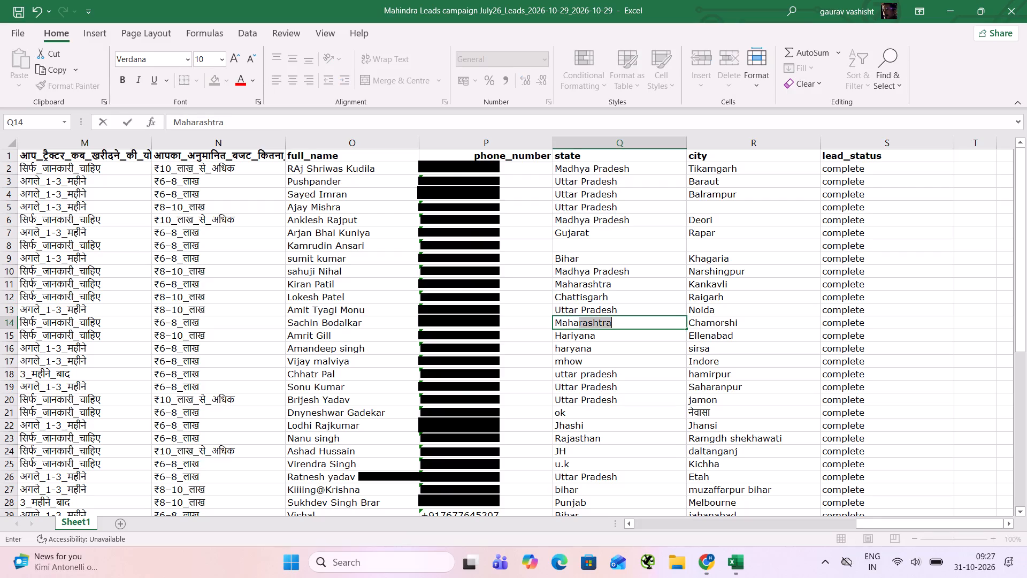
pyautogui.press('Return')
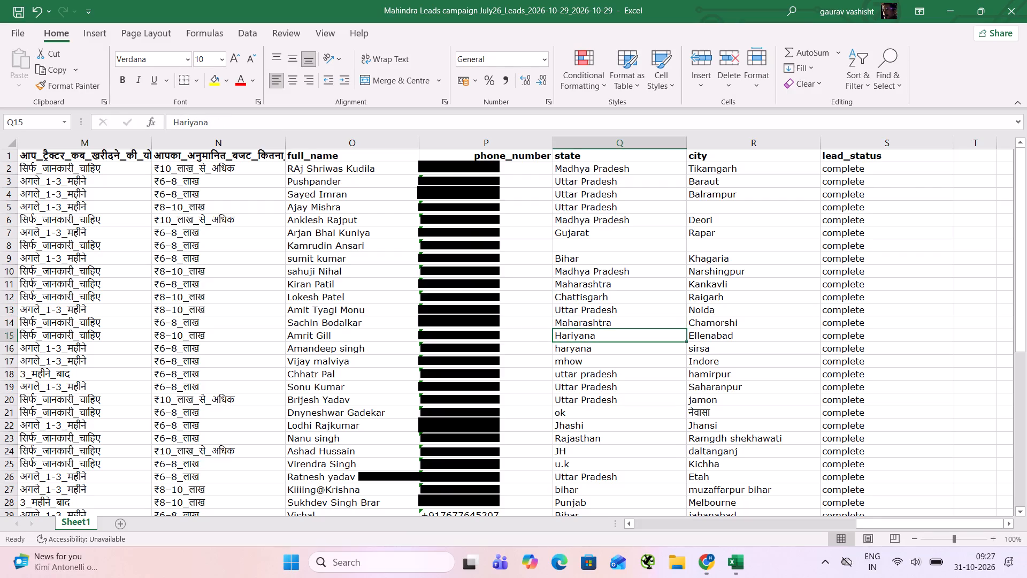
# Set the state in row 15 to Haryana with a capital H.
pyautogui.write('Ha')
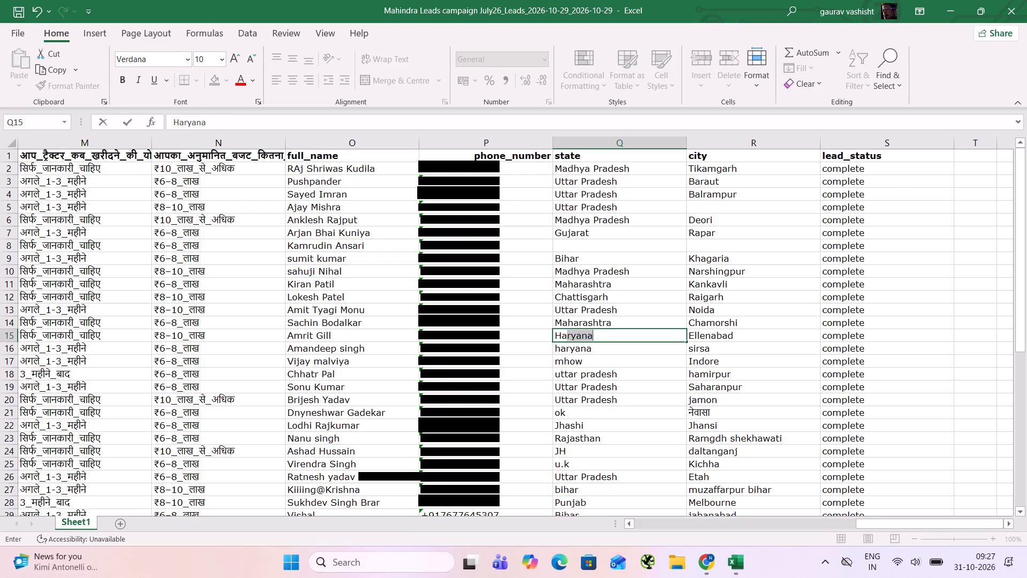
pyautogui.press('Return')
pyautogui.press('Up')
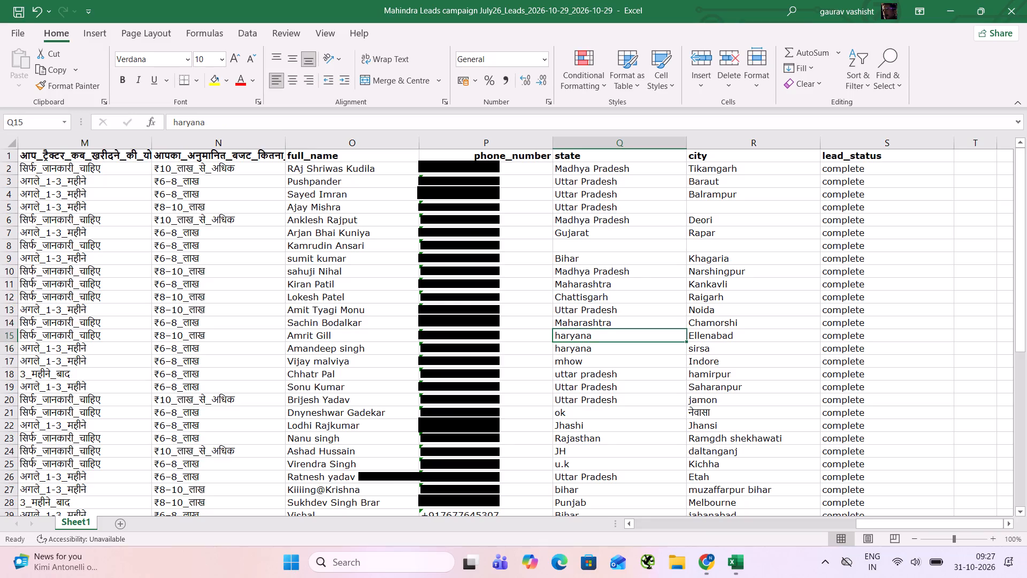
pyautogui.write('Haryana')
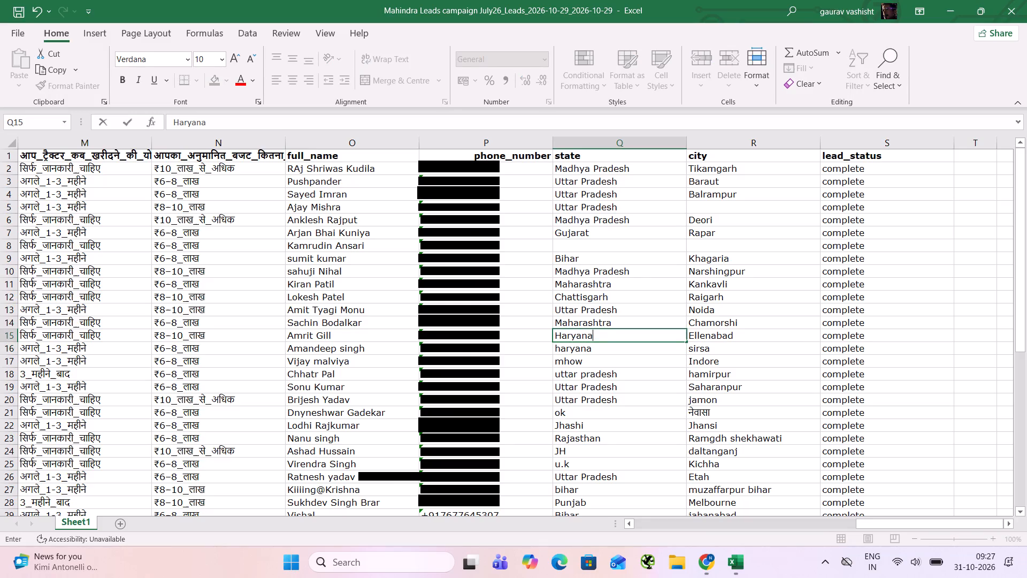
pyautogui.press('Down')
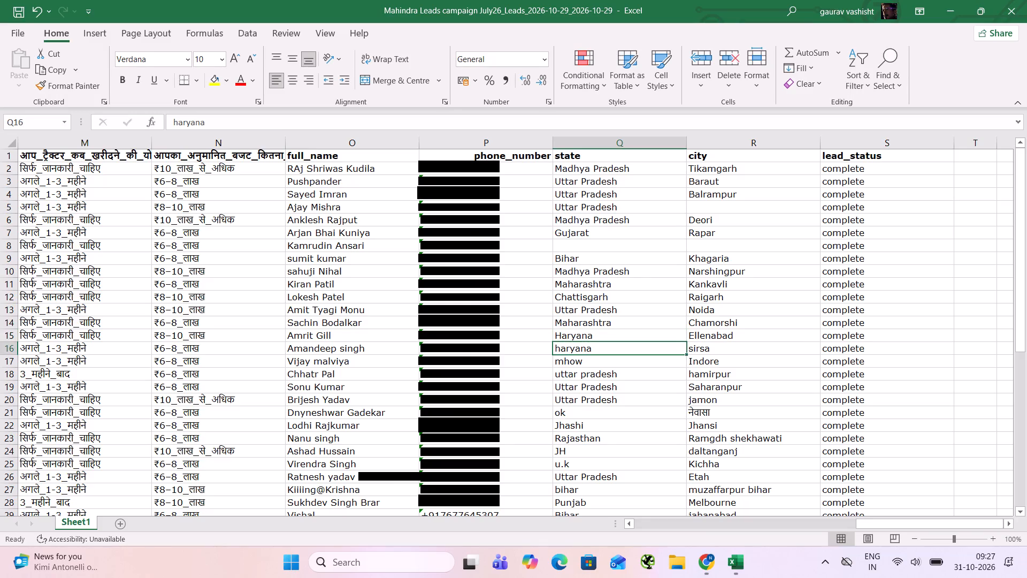
# Set the state to Haryana in row 16 and to Madhya Pradesh in row 17.
pyautogui.hotkey('ctrl', 'd')
pyautogui.press('Down')
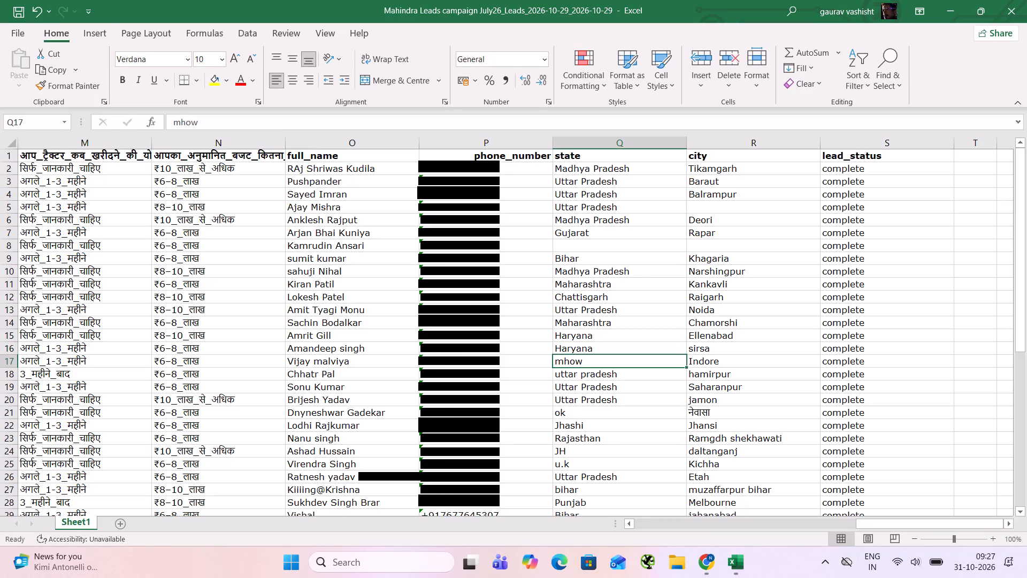
pyautogui.write('Madhya')
pyautogui.press('space')
pyautogui.press('Return')
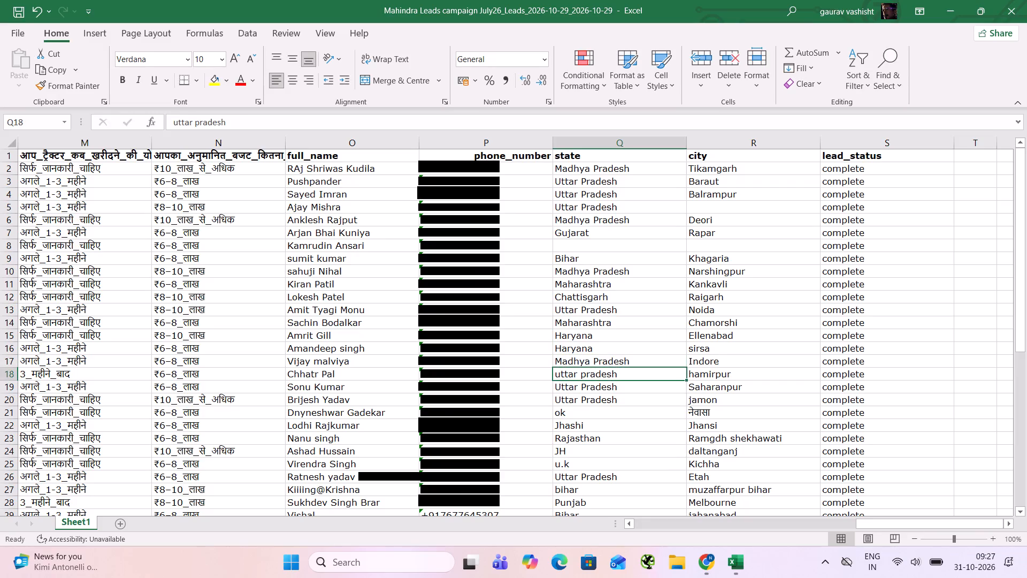
# Copy the state Uttar Pradesh from row 19 into the state cells of rows 18 and 20.
pyautogui.press('Down')
pyautogui.hotkey('ctrl', 'c')
pyautogui.press('Up')
pyautogui.hotkey('ctrl', 'v')
pyautogui.press('Down')
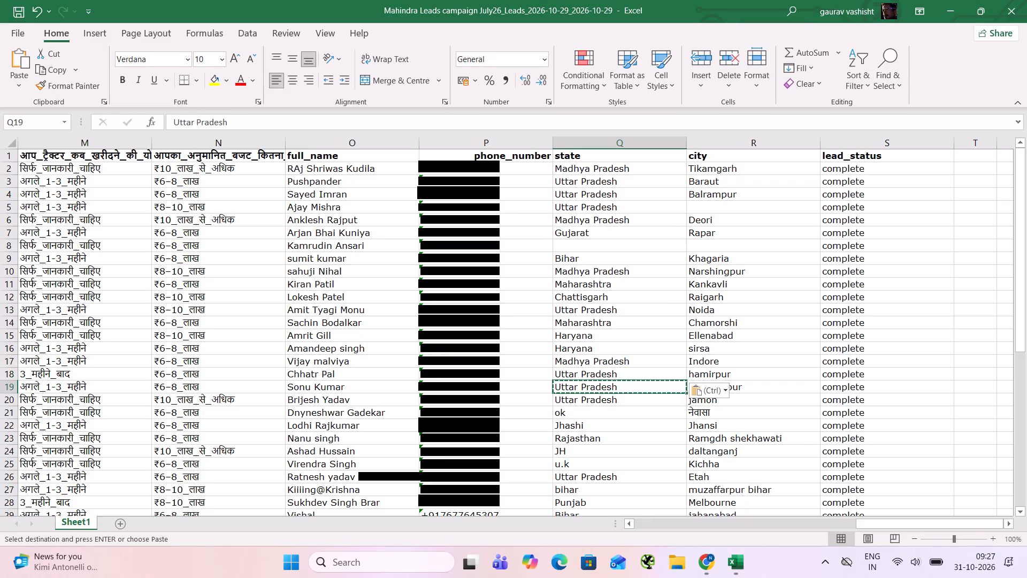
pyautogui.press('Down')
pyautogui.hotkey('ctrl', 'v')
# Clear the city cells in rows 20 and 21, and fill the state in row 21 with Uttar Pradesh.
pyautogui.press('Right')
pyautogui.press('BackSpace')
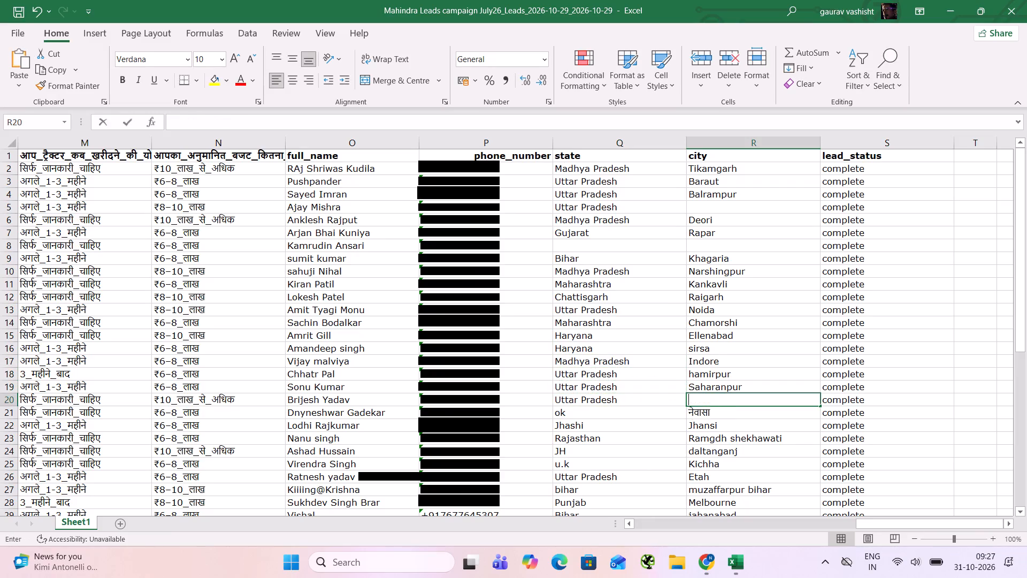
pyautogui.press('Down')
pyautogui.press('BackSpace')
pyautogui.press('Left')
pyautogui.hotkey('ctrl', 'd')
pyautogui.press('Down')
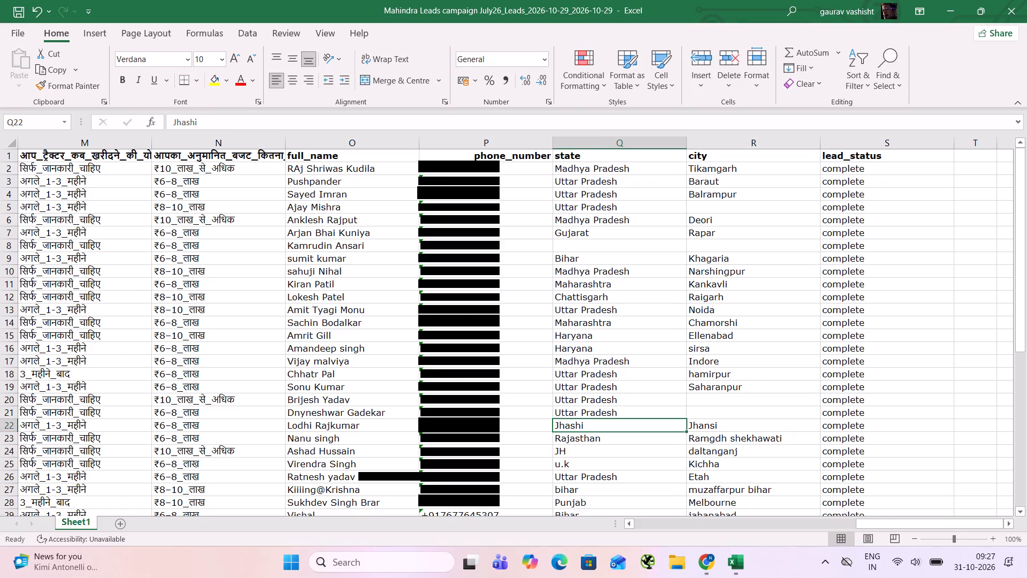
# Set the state in row 22 to Madhya Pradesh.
pyautogui.write('Madhya')
pyautogui.press('space')
pyautogui.press('Return')
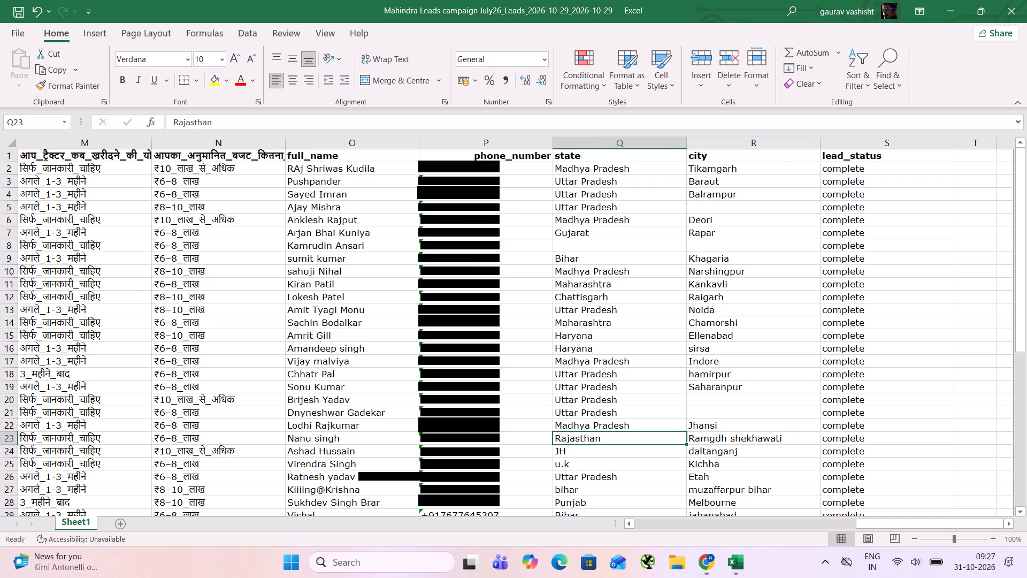
# Clear the city in row 24 and set that row's state to Jharkhand.
pyautogui.press('Right')
pyautogui.press('Down')
pyautogui.press('BackSpace')
pyautogui.press('Left')
pyautogui.write('Jharkhand')
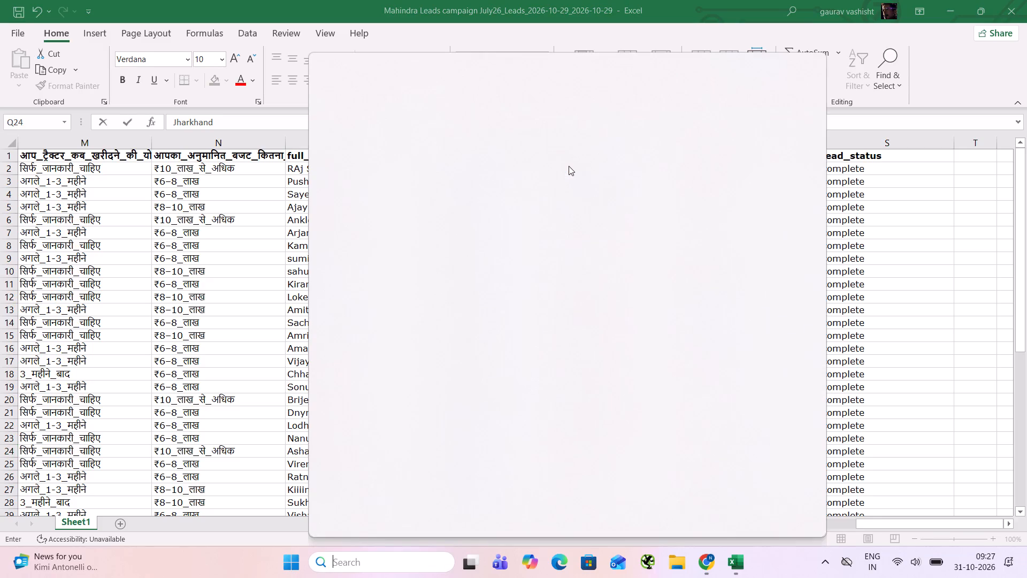
pyautogui.click(249, 269)
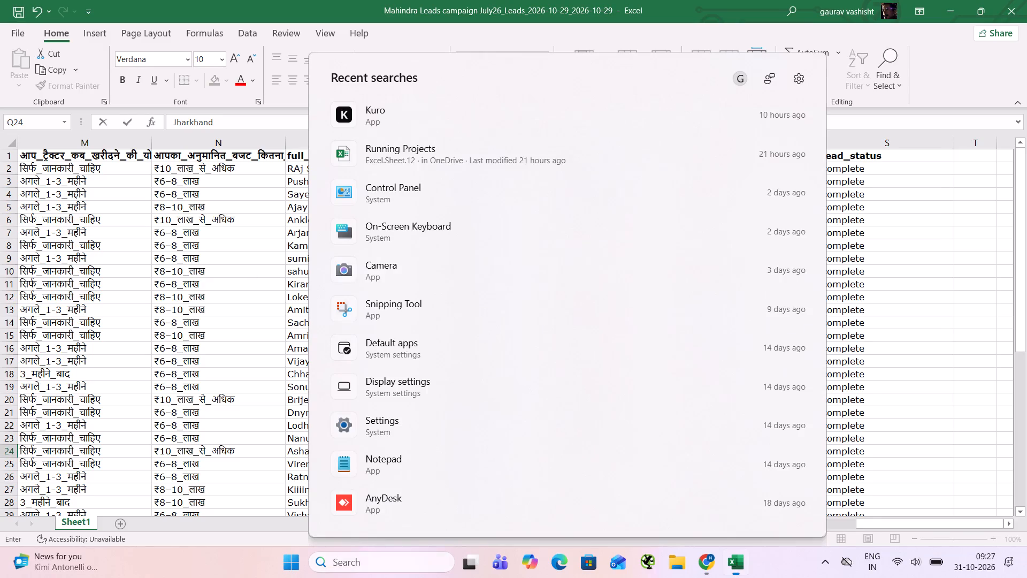
pyautogui.press('Right')
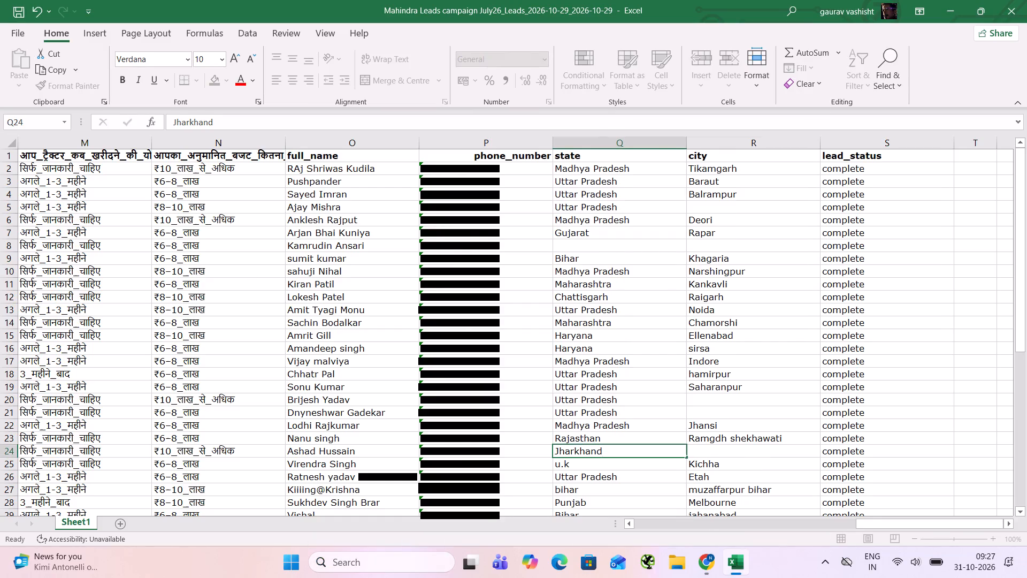
pyautogui.press('Down')
pyautogui.press('Left')
pyautogui.press('Up')
pyautogui.press('Up')
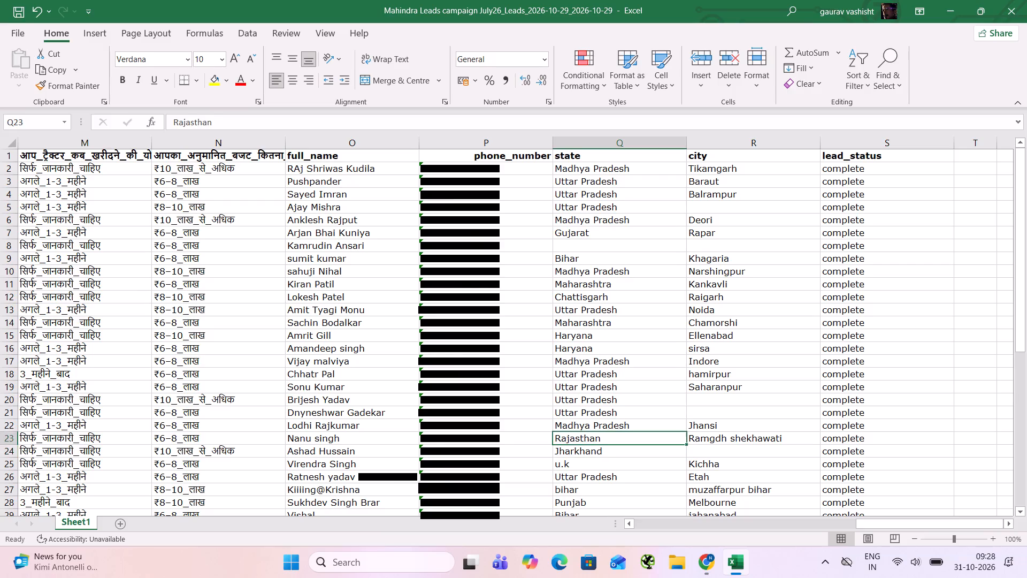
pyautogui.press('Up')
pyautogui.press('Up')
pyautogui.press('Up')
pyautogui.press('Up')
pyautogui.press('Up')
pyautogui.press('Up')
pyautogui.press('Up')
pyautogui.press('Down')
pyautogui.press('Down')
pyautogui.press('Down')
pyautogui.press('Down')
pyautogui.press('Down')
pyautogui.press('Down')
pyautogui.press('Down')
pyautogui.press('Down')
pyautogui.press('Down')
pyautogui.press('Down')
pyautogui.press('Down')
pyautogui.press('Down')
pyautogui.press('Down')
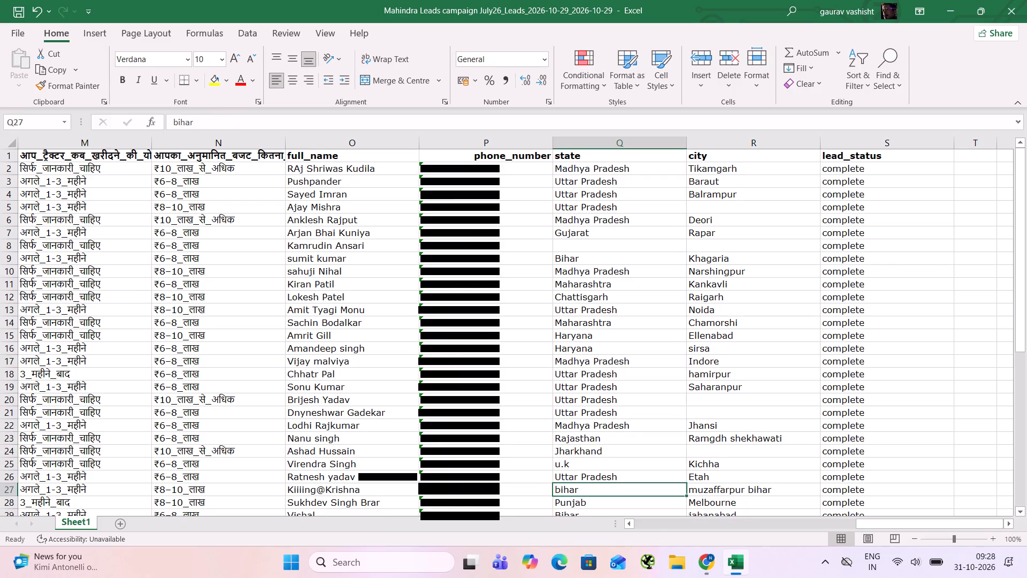
# Replace the abbreviated state in row 25 with Utthrakhand.
pyautogui.press('Up')
pyautogui.press('Up')
pyautogui.press('Up')
pyautogui.press('Up')
pyautogui.write('Utthrs')
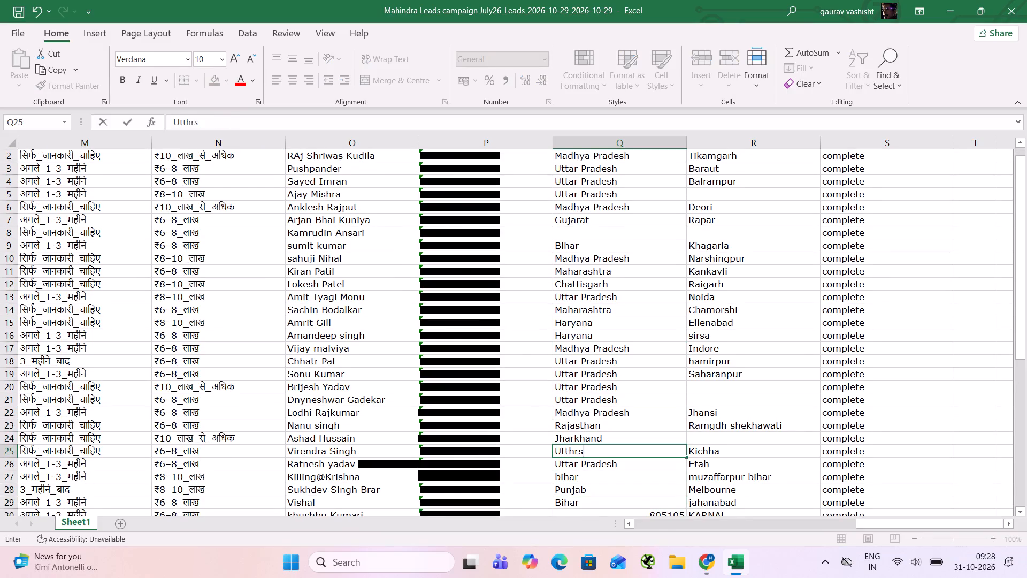
pyautogui.press('BackSpace')
pyautogui.write('akhand')
pyautogui.press('Right')
pyautogui.press('Down')
pyautogui.press('Left')
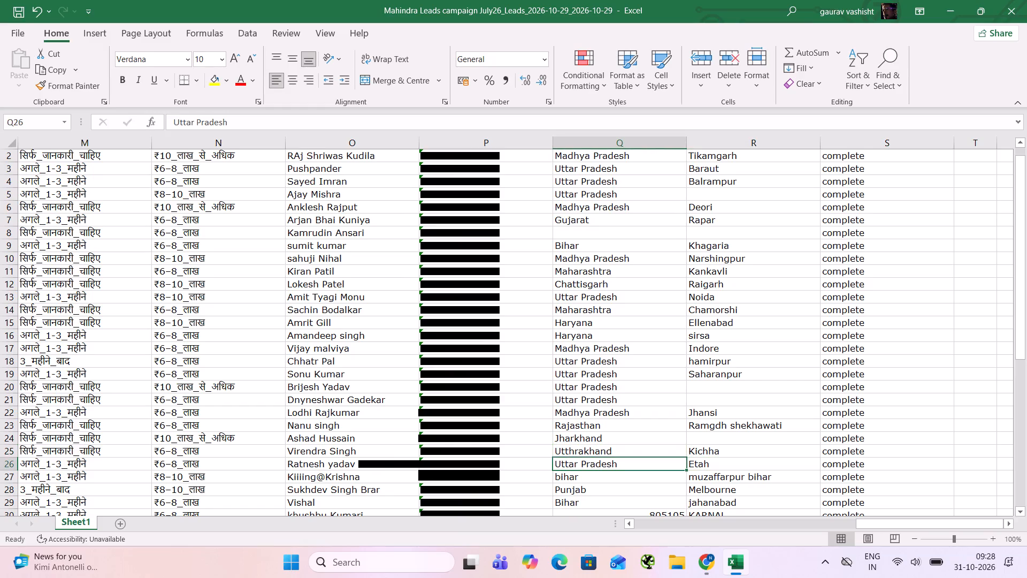
# Set the state to Bihar and the city to Muzufanagar in row 27.
pyautogui.press('Right')
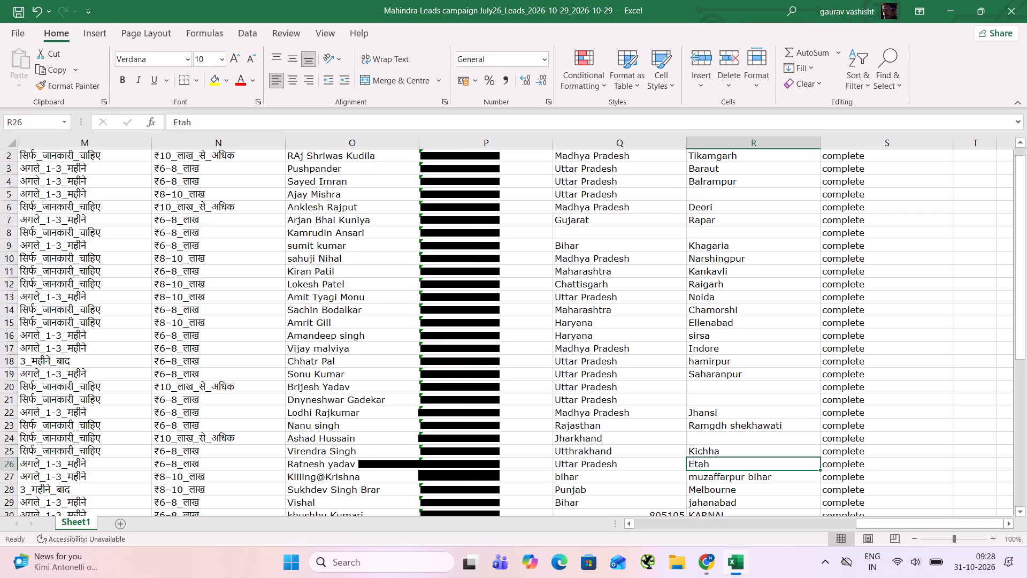
pyautogui.press('Left')
pyautogui.press('Down')
pyautogui.write('Bihar')
pyautogui.press('Right')
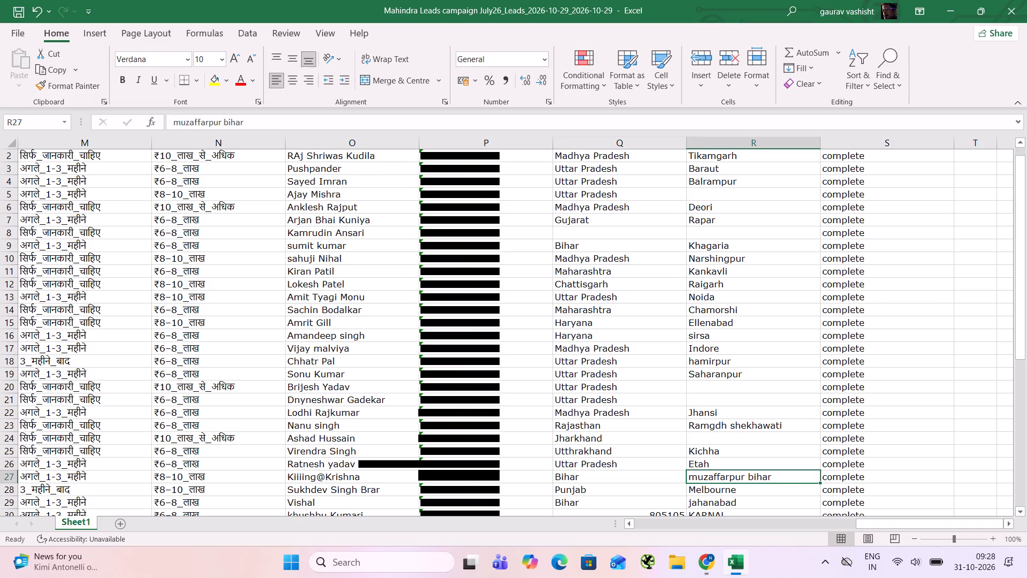
pyautogui.hotkey('shift', 'm')
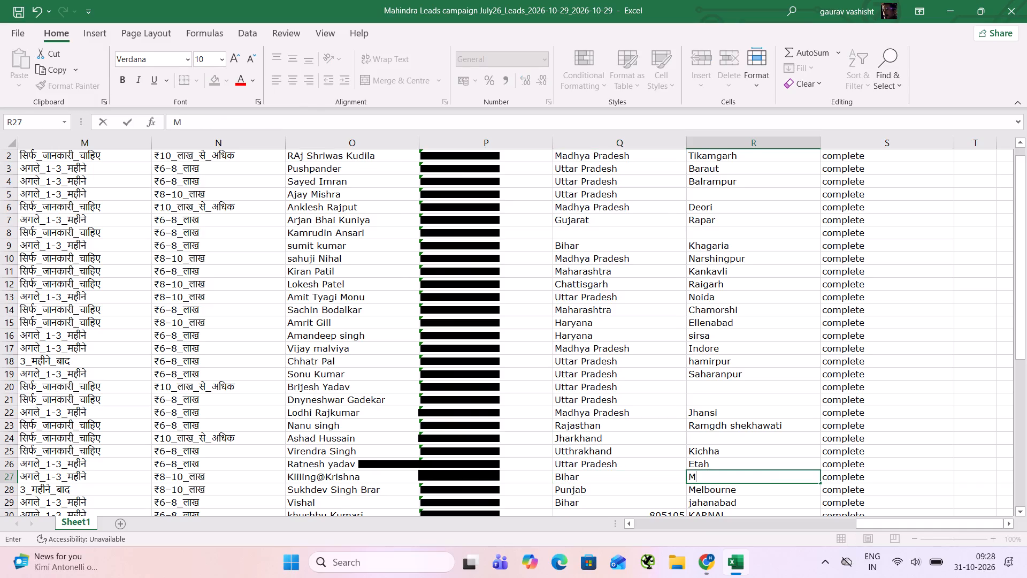
pyautogui.press('u')
pyautogui.write('zufanagar')
pyautogui.press('Down')
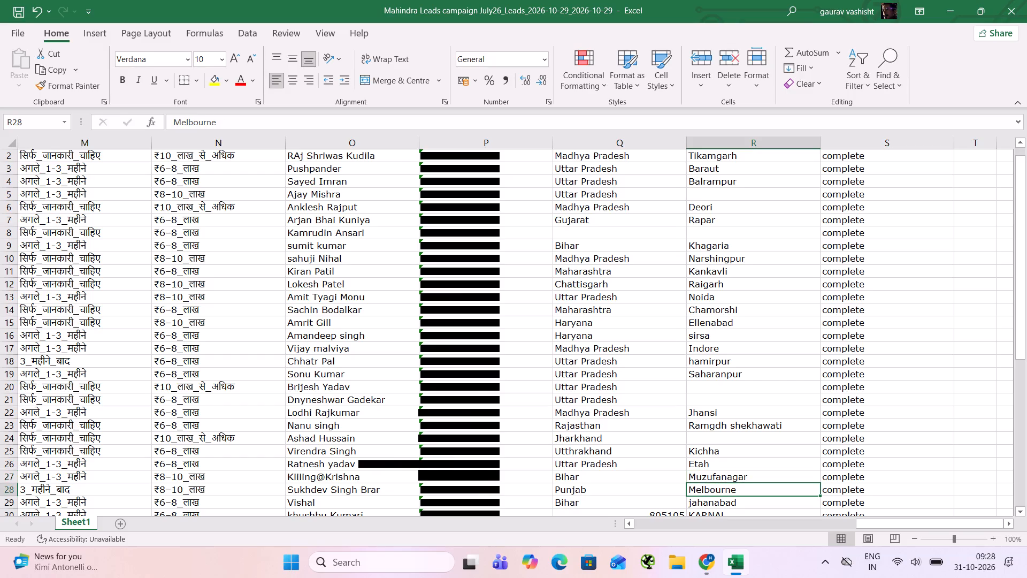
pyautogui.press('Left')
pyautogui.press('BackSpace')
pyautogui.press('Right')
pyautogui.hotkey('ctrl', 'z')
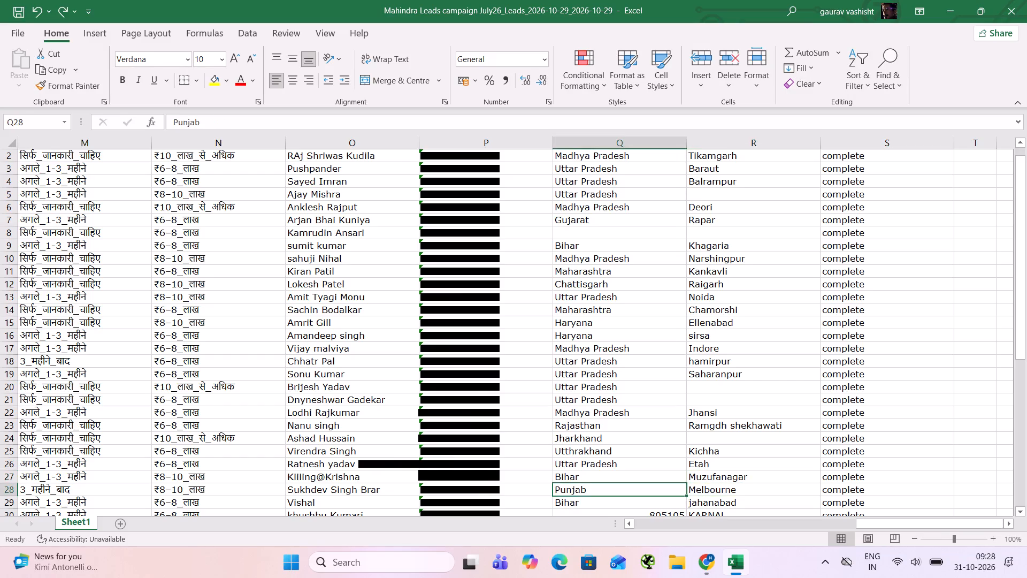
# Clear the city cells in rows 28 and 29.
pyautogui.press('Right')
pyautogui.press('BackSpace')
pyautogui.press('Down')
pyautogui.press('BackSpace')
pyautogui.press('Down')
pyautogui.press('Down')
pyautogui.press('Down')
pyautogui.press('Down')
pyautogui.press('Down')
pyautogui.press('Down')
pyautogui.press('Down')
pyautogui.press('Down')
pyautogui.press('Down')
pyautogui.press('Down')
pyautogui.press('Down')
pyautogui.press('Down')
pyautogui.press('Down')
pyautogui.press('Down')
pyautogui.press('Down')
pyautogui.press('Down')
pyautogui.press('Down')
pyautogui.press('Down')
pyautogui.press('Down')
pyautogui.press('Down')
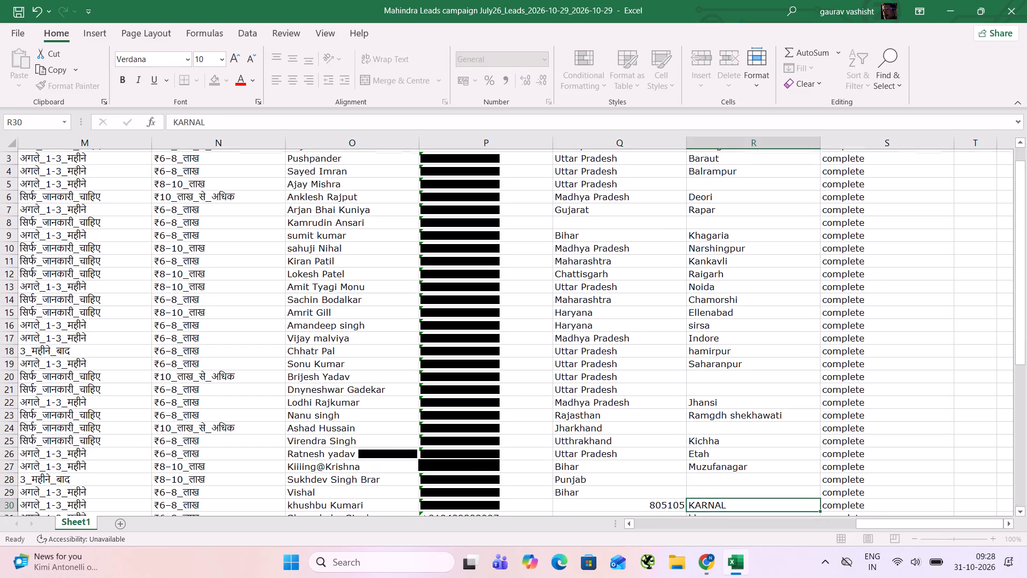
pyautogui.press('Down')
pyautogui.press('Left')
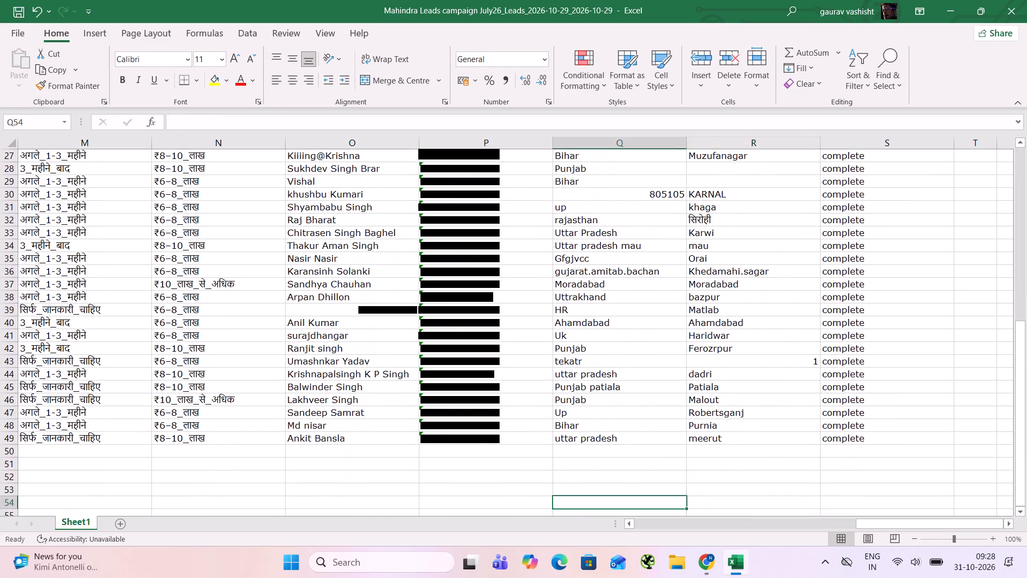
# Set the state to Haryana and the city to Karnal in row 30.
pyautogui.press('Up')
pyautogui.press('Up')
pyautogui.press('Up')
pyautogui.press('Up')
pyautogui.press('Up')
pyautogui.press('Up')
pyautogui.press('Up')
pyautogui.press('Up')
pyautogui.press('Up')
pyautogui.press('Up')
pyautogui.press('Up')
pyautogui.press('Up')
pyautogui.press('Up')
pyautogui.press('Up')
pyautogui.press('Up')
pyautogui.press('Up')
pyautogui.press('Up')
pyautogui.press('Up')
pyautogui.press('Up')
pyautogui.press('Up')
pyautogui.press('Up')
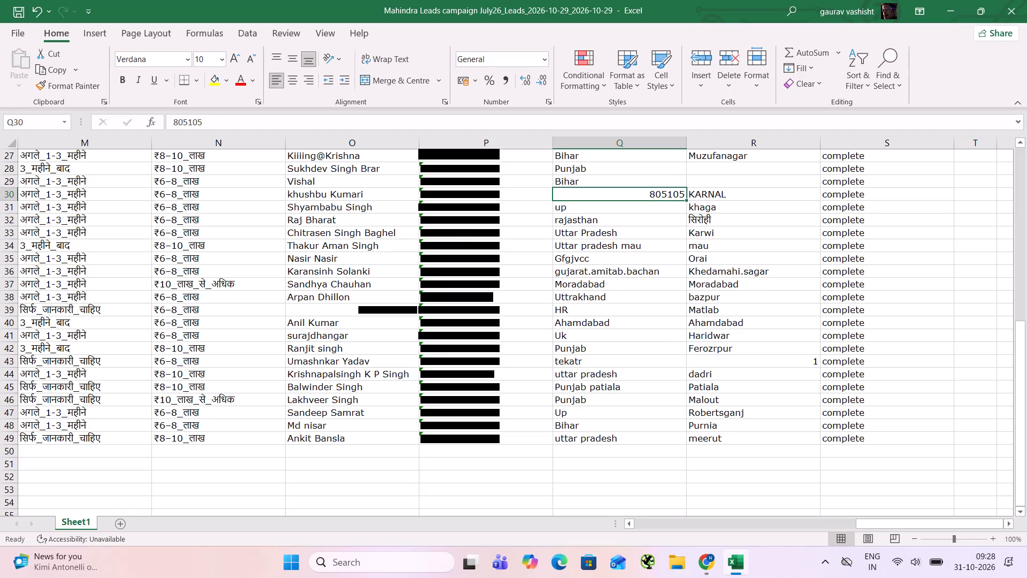
pyautogui.write('Haryana')
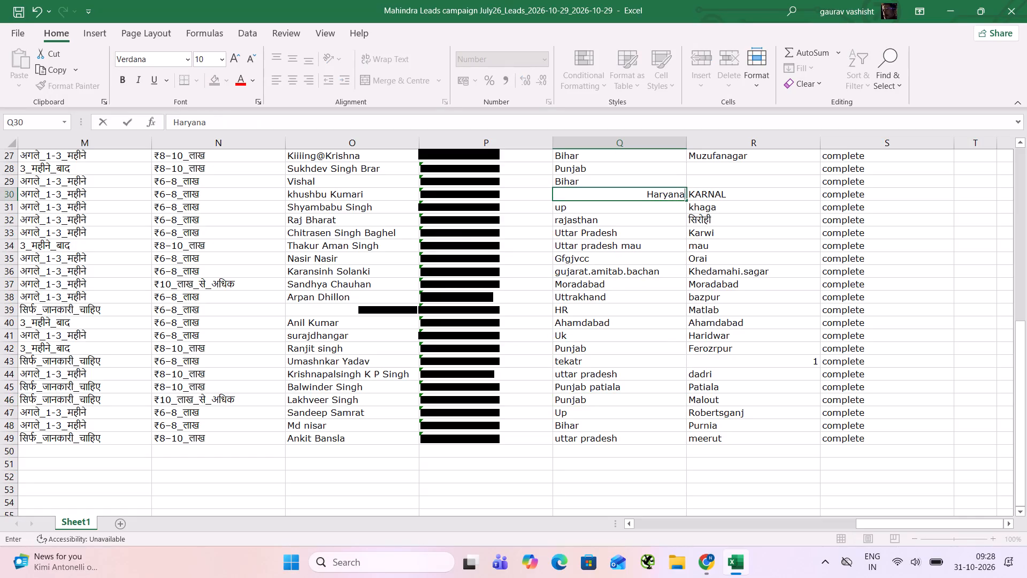
pyautogui.press('Right')
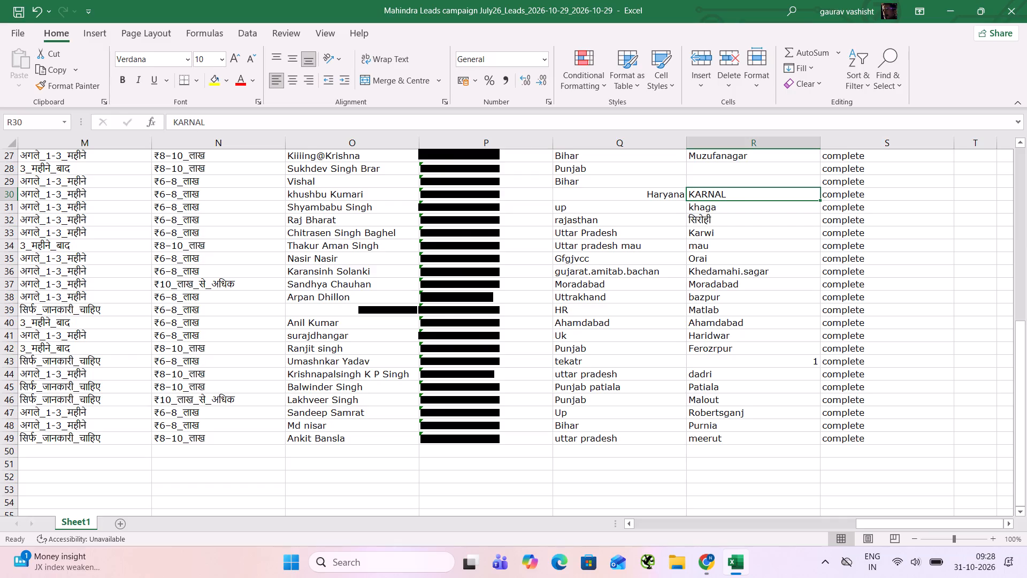
pyautogui.write('Karnal')
pyautogui.press('Down')
# Clear the city in row 31.
pyautogui.press('BackSpace')
pyautogui.press('Left')
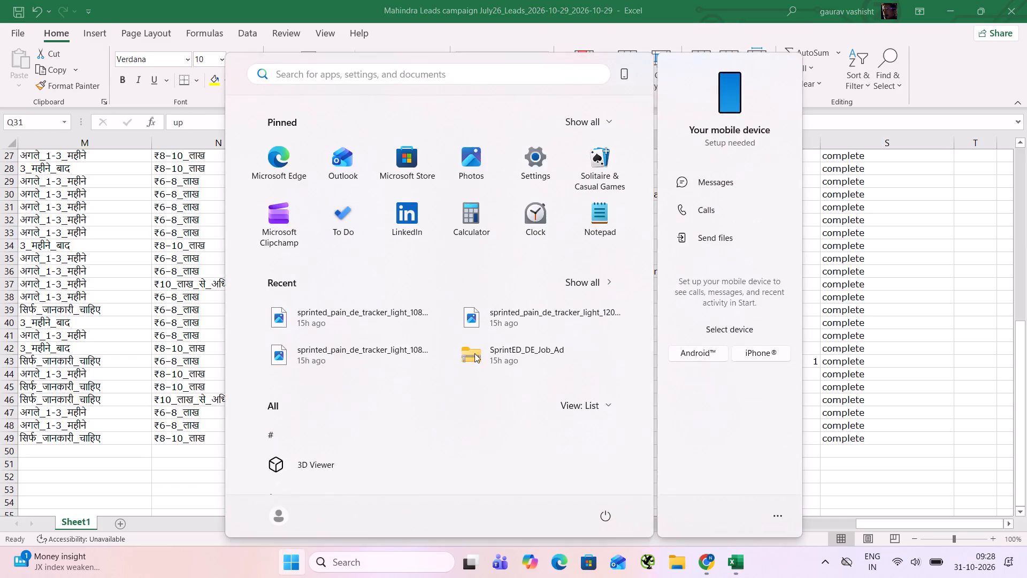
# Find the Kuro app on the computer and launch it.
pyautogui.write('ku')
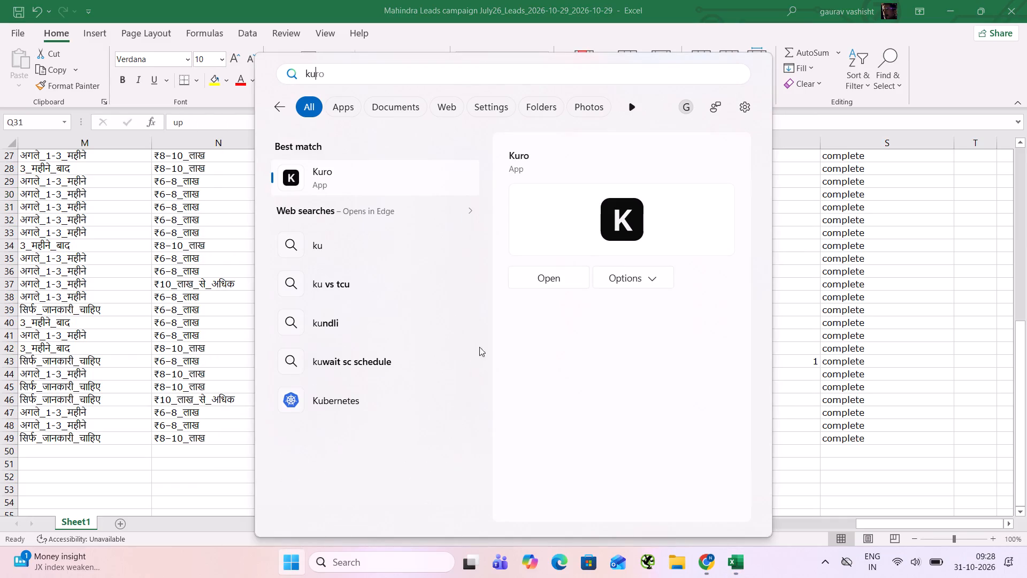
pyautogui.click(541, 282)
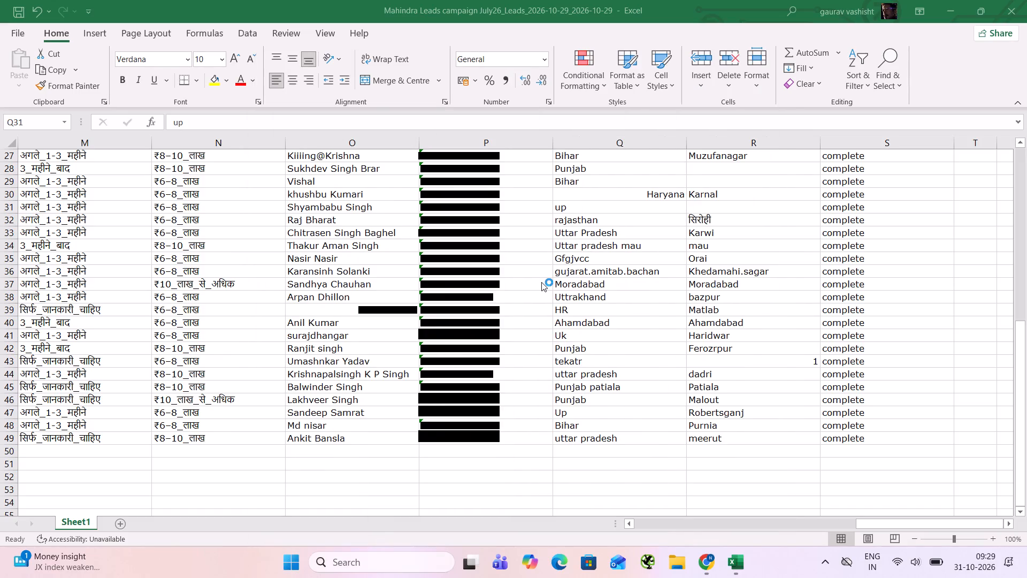
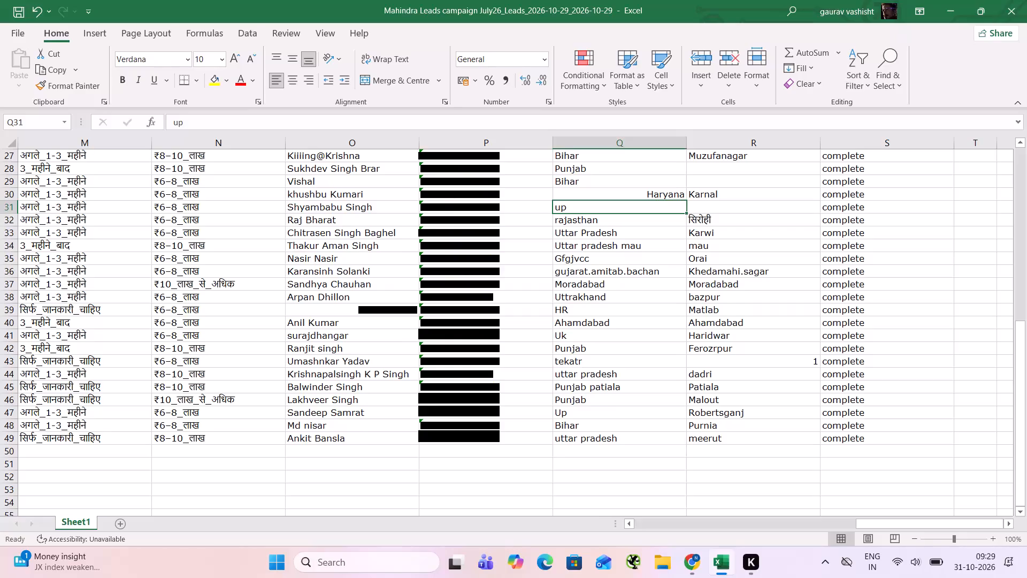
# Set the state to Uttar Pradesh in row 31.
pyautogui.write('Uttaar')
pyautogui.press('space')
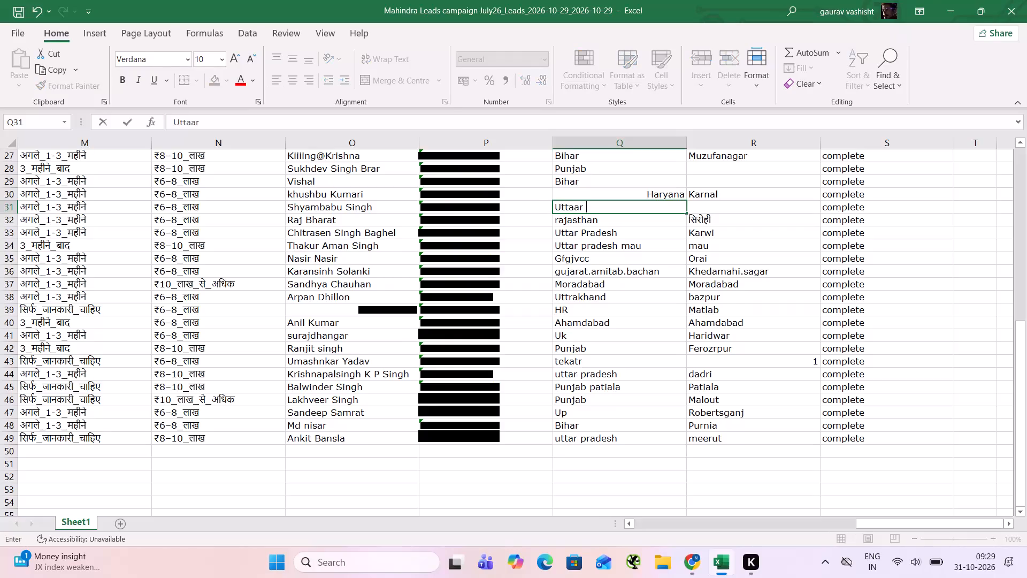
pyautogui.press('\\')
pyautogui.press('BackSpace')
pyautogui.press('BackSpace')
pyautogui.press('BackSpace')
pyautogui.press('BackSpace')
pyautogui.write('r')
pyautogui.press('space')
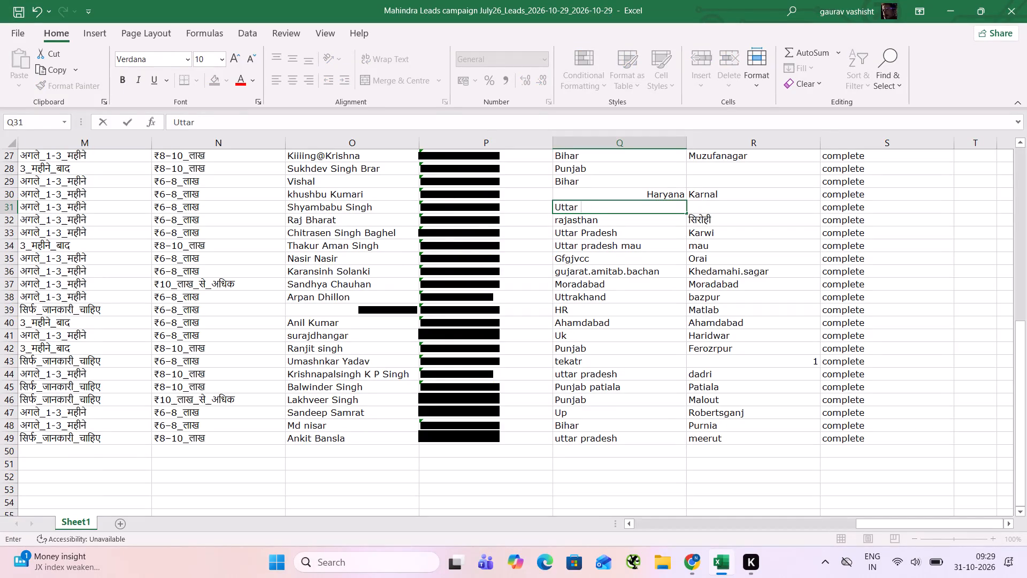
pyautogui.write('Pradesh')
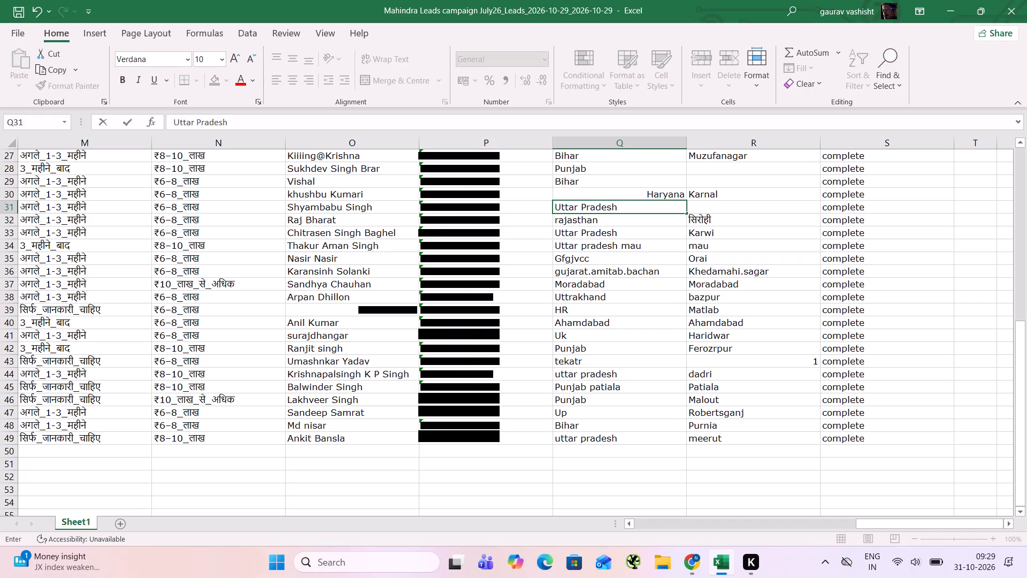